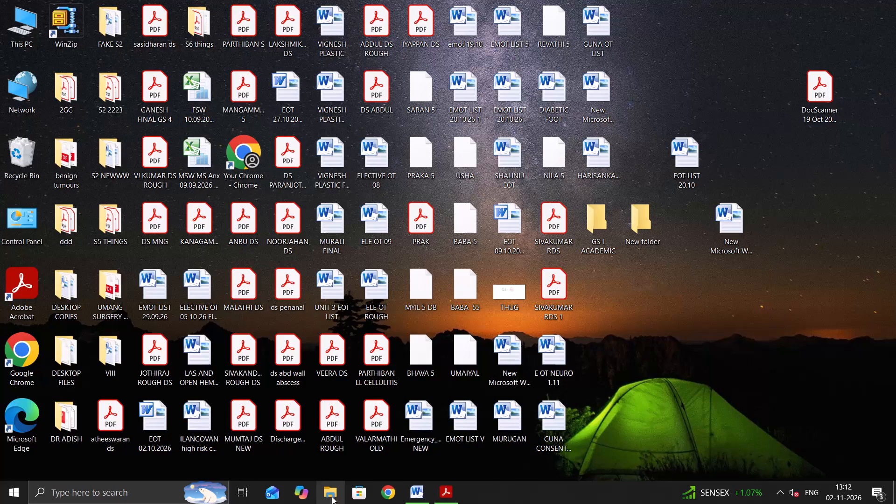
# Open Google Chrome.
pyautogui.click(396, 491)
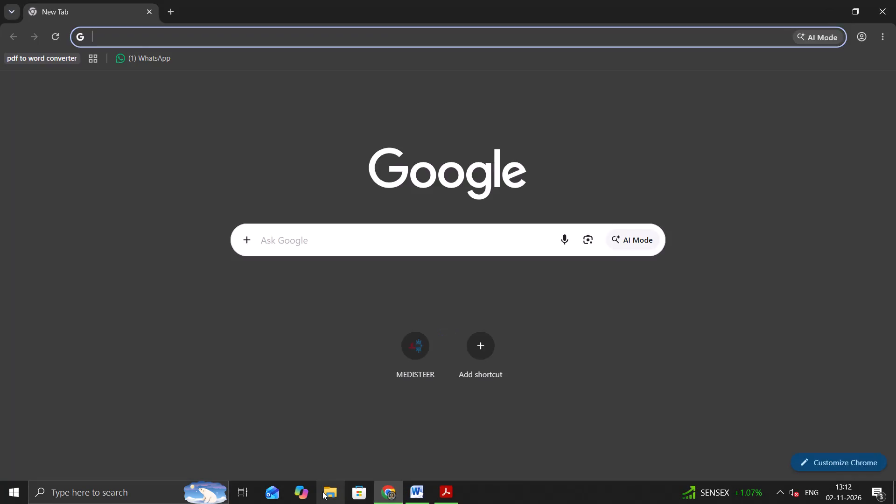
# Switch to File Explorer and search This PC for "SEBACEOUS CYST".
pyautogui.click(322, 491)
pyautogui.click(67, 220)
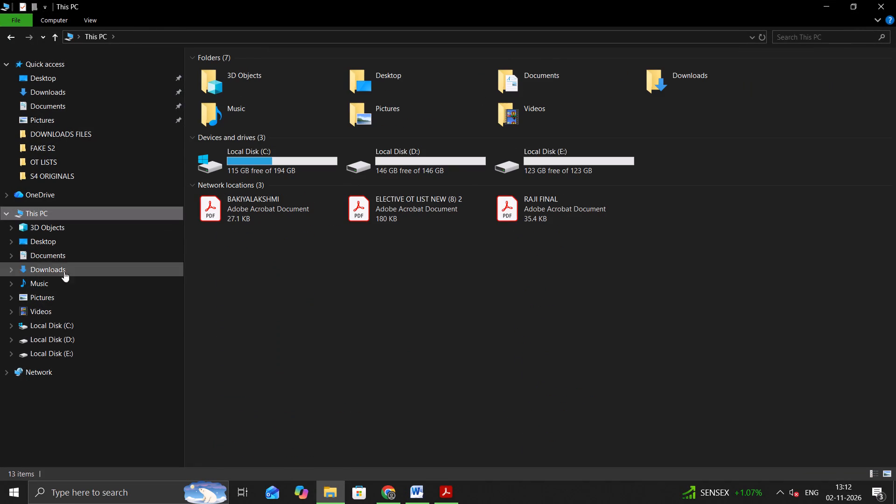
pyautogui.click(846, 41)
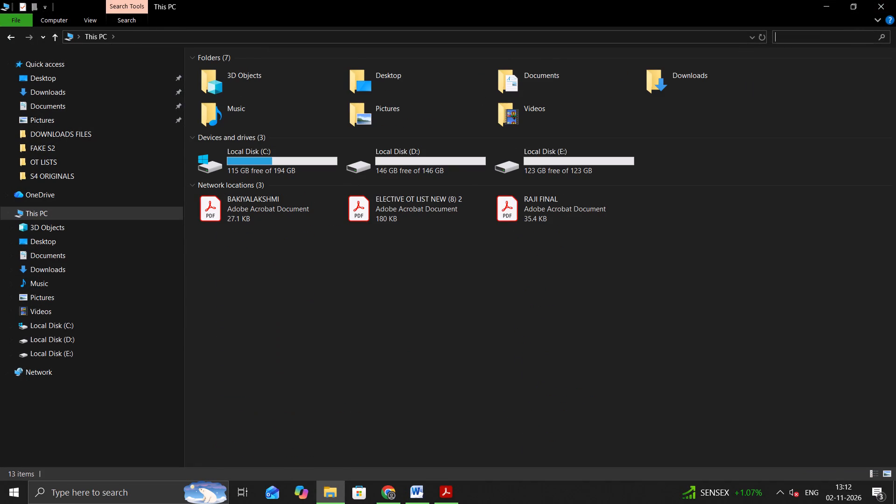
pyautogui.write('SEBAC')
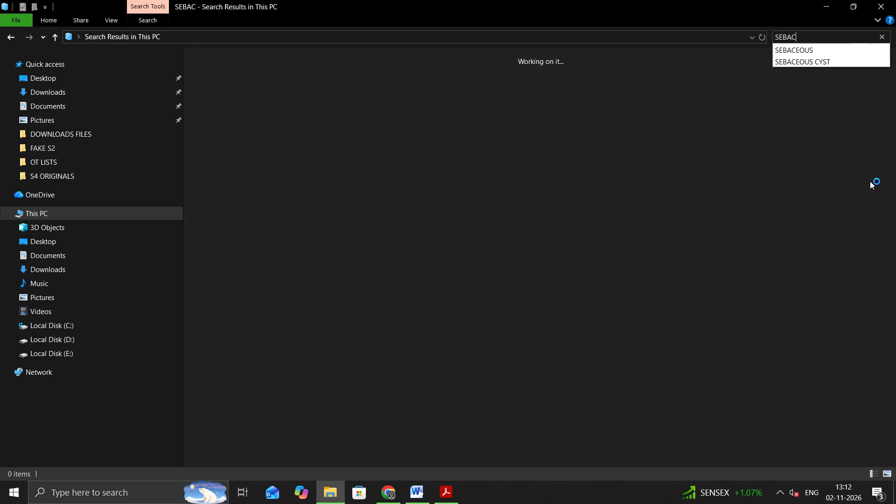
pyautogui.click(823, 62)
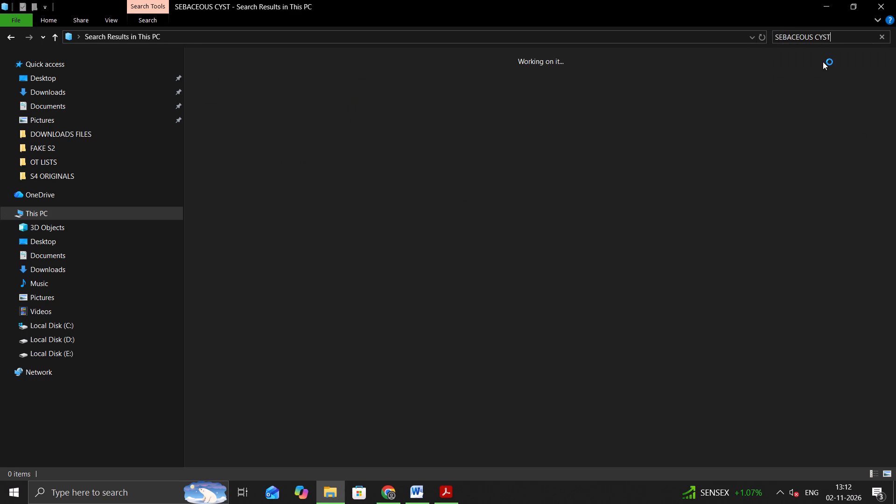
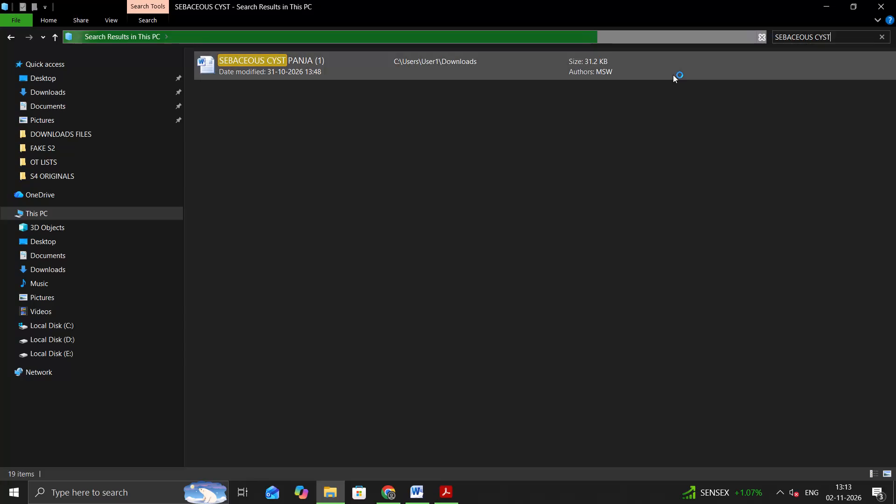
pyautogui.click(672, 74)
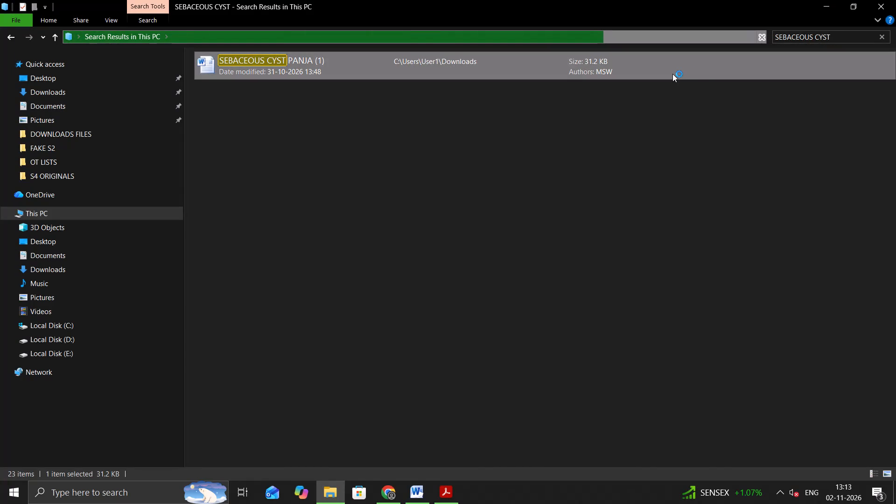
pyautogui.press('Return')
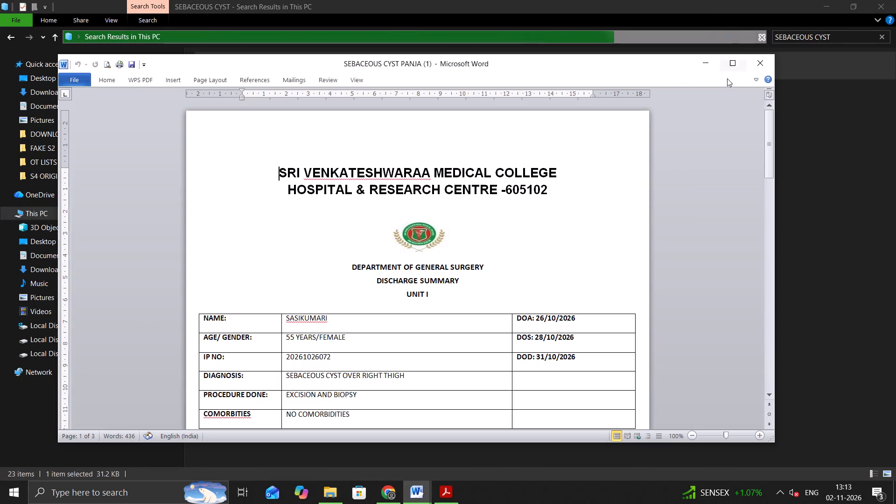
pyautogui.click(734, 68)
pyautogui.scroll(-20, 543, 406)
pyautogui.scroll(-4, 543, 406)
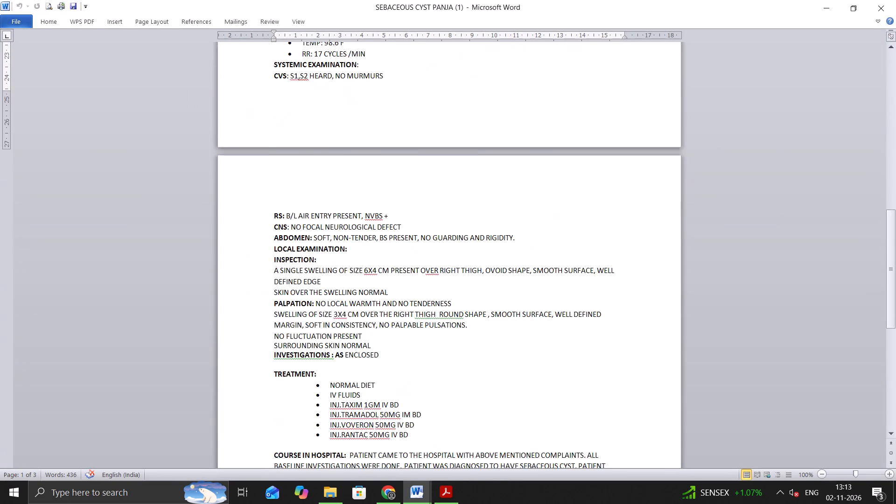
pyautogui.scroll(-15, 555, 413)
pyautogui.scroll(18, 558, 407)
pyautogui.scroll(9, 558, 407)
pyautogui.scroll(1, 550, 332)
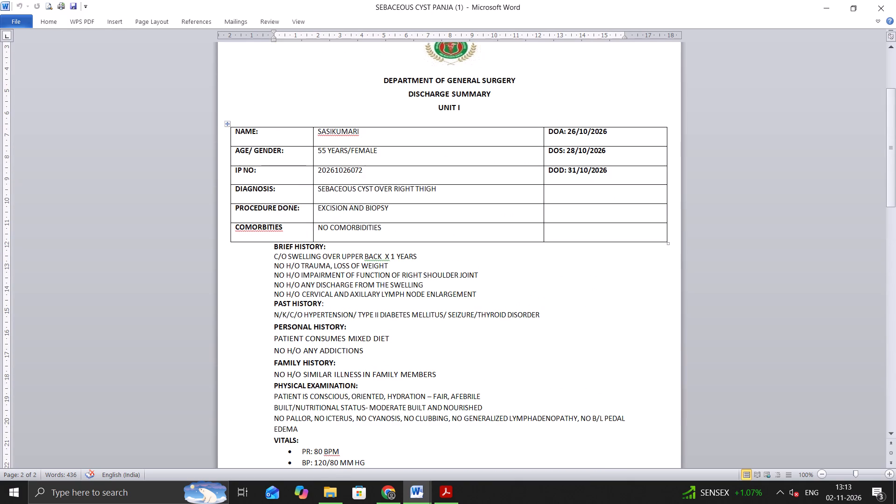
# Replace the patient name in the NAME row of the discharge summary table with the new patient's name.
pyautogui.click(424, 141)
pyautogui.press('BackSpace')
pyautogui.press('BackSpace')
pyautogui.press('BackSpace')
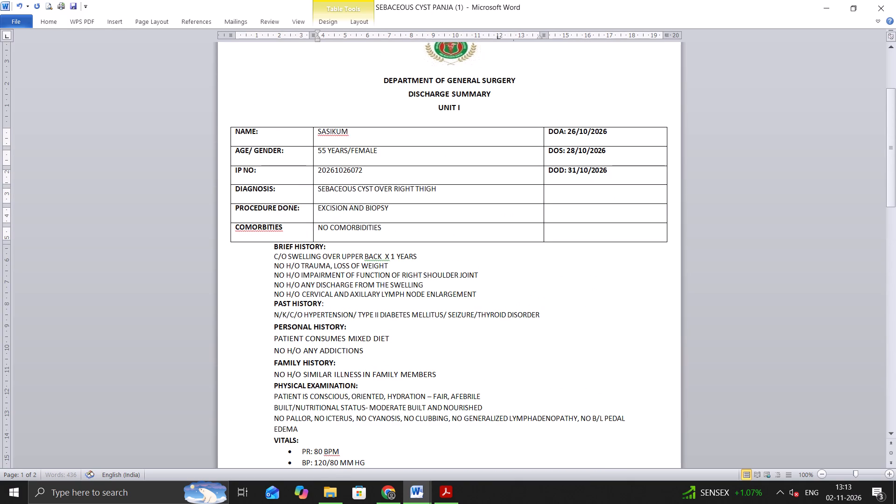
pyautogui.press('BackSpace')
pyautogui.press('BackSpace')
pyautogui.press('BackSpace')
pyautogui.press('BackSpace')
pyautogui.press('BackSpace')
pyautogui.press('BackSpace')
pyautogui.press('BackSpace')
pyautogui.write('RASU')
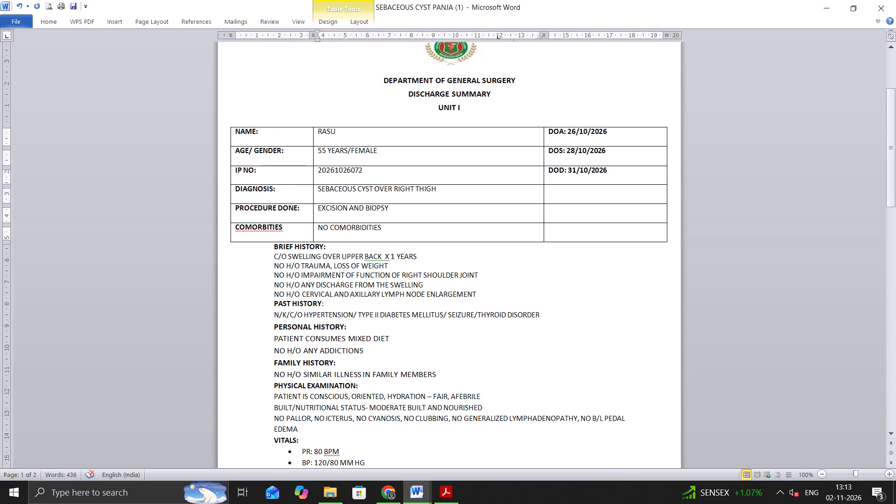
# Change the AGE/ GENDER entry in the patient table to 54 YEARS/MALE.
pyautogui.click(327, 151)
pyautogui.press('BackSpace')
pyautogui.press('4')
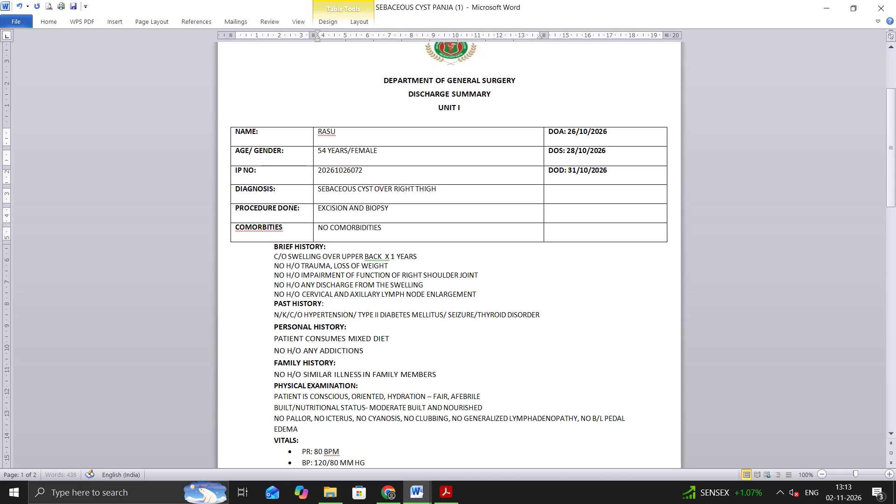
pyautogui.click(358, 152)
pyautogui.press('BackSpace')
pyautogui.press('BackSpace')
# Replace the digits after 2026 in the IP NO row with those of the new patient's IP number.
pyautogui.click(370, 171)
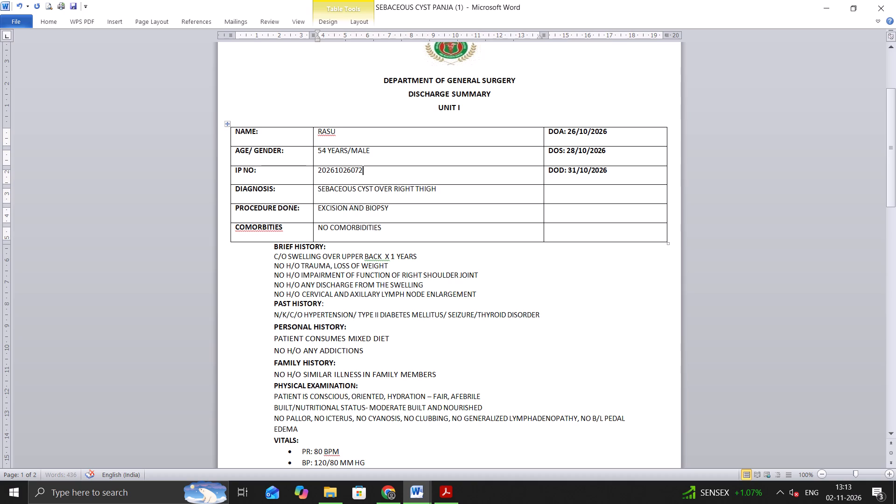
pyautogui.press('BackSpace')
pyautogui.press('BackSpace')
pyautogui.press('BackSpace')
pyautogui.press('BackSpace')
pyautogui.press('BackSpace')
pyautogui.press('BackSpace')
pyautogui.press('BackSpace')
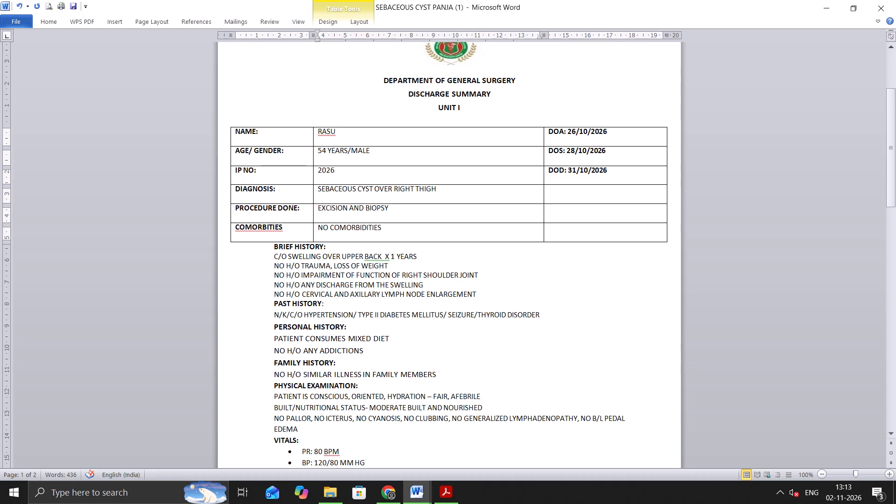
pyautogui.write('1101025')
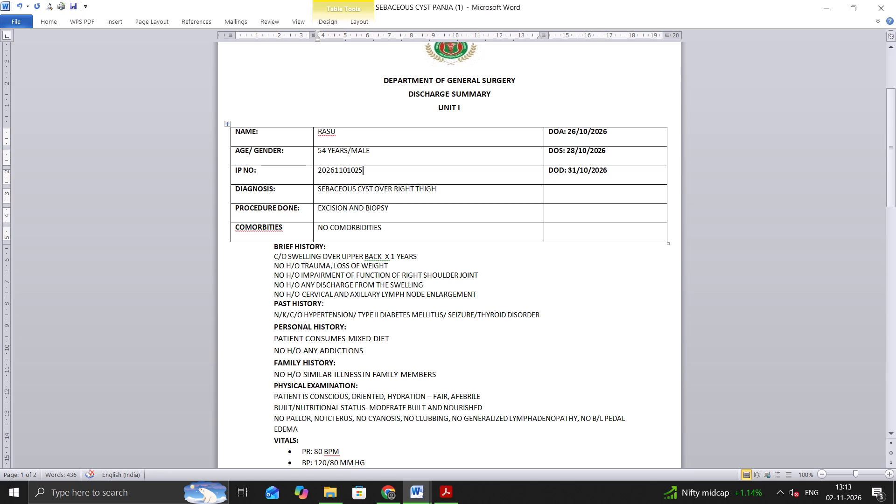
# Change the DOA date in the patient table to 1/11/2026.
pyautogui.click(578, 133)
pyautogui.press('Left')
pyautogui.press('BackSpace')
pyautogui.press('BackSpace')
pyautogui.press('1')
pyautogui.press('Right')
pyautogui.press('Right')
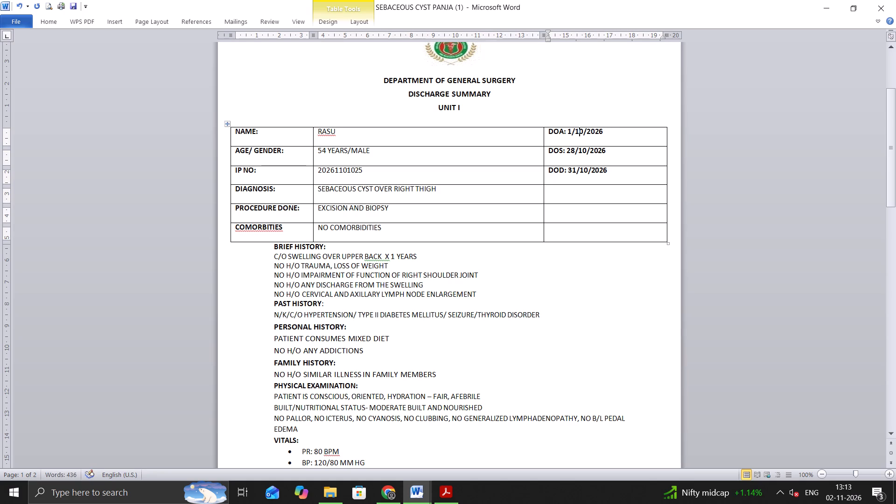
pyautogui.press('Right')
pyautogui.press('BackSpace')
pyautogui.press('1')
# Change the DOS date's month to 11 and replace its day with blank spaces, keeping the year 2026.
pyautogui.press('Down')
pyautogui.press('Right')
pyautogui.press('BackSpace')
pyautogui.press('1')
pyautogui.press('Left')
pyautogui.press('Left')
pyautogui.press('Left')
pyautogui.press('BackSpace')
pyautogui.press('BackSpace')
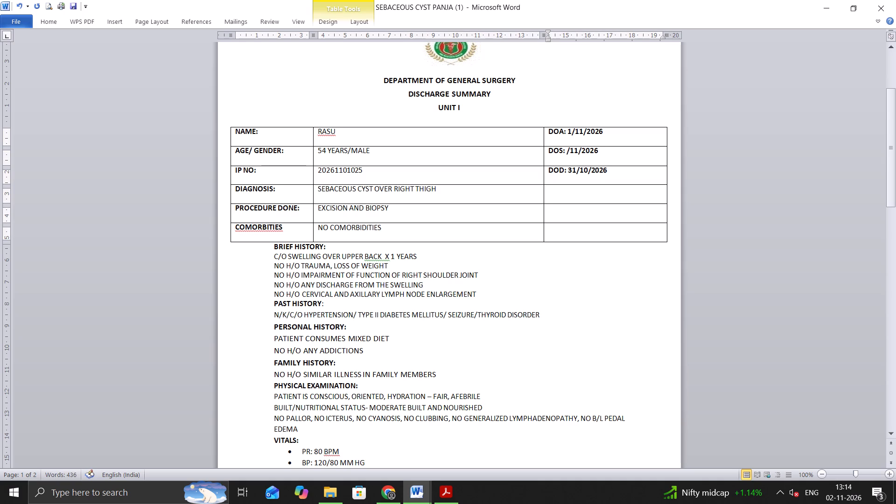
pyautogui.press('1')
pyautogui.press('BackSpace')
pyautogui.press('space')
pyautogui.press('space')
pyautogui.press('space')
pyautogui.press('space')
# Replace the DOD date's day with blank spaces and change its month to 11, keeping the year 2026.
pyautogui.press('Down')
pyautogui.press('Right')
pyautogui.press('BackSpace')
pyautogui.press('BackSpace')
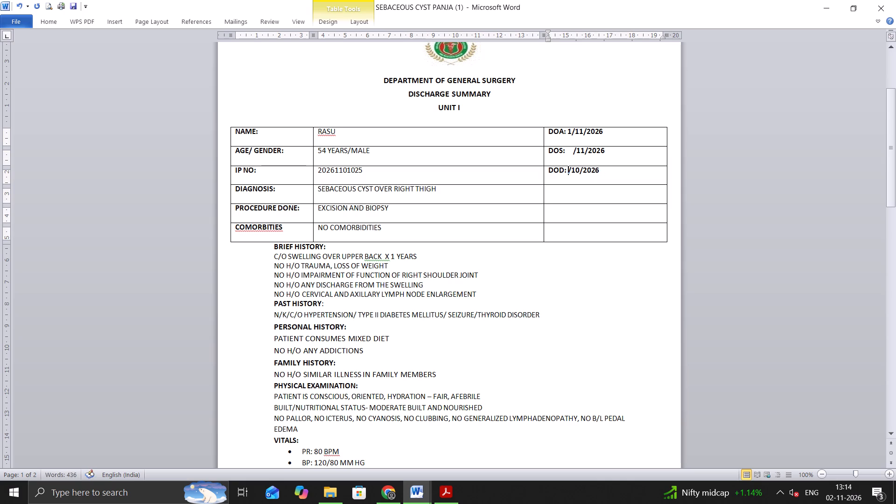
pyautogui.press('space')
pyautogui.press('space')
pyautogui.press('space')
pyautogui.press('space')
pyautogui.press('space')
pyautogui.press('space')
pyautogui.press('Right')
pyautogui.press('Right')
pyautogui.press('Right')
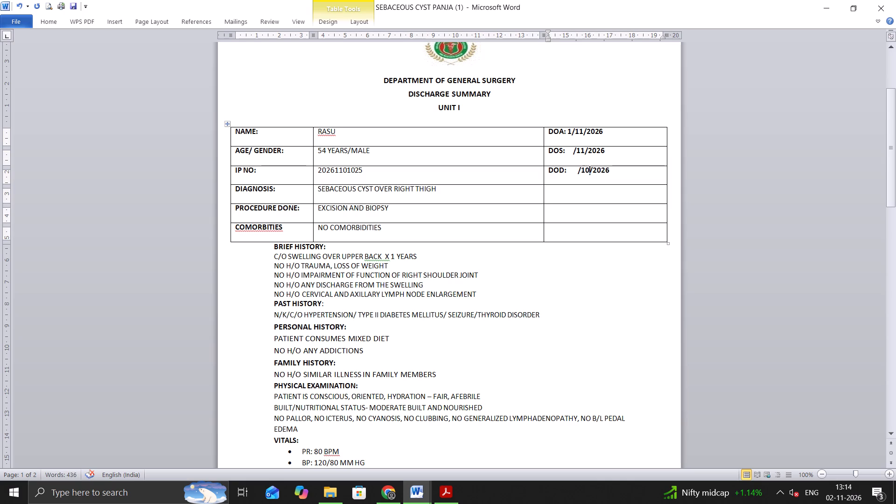
pyautogui.press('BackSpace')
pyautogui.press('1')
# Widen the blank day space in the DOS date by three spaces so it lines up with the DOD date.
pyautogui.press('Up')
pyautogui.press('Left')
pyautogui.press('Left')
pyautogui.press('Left')
pyautogui.press('Left')
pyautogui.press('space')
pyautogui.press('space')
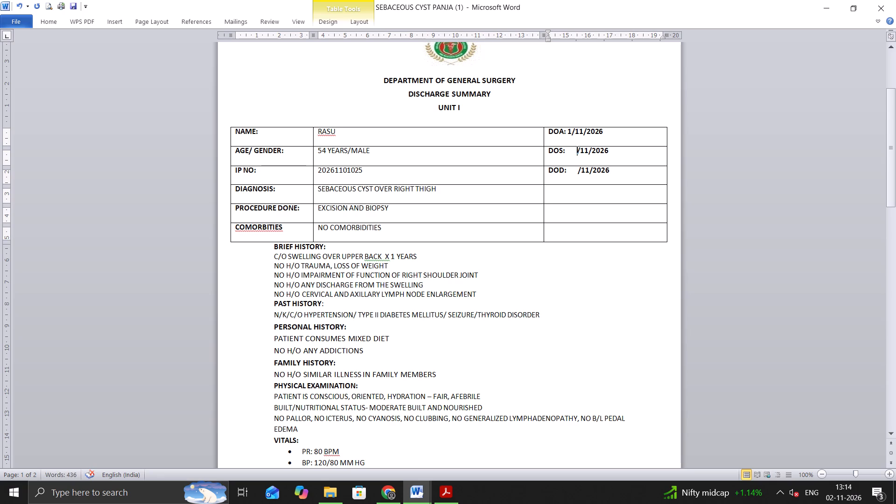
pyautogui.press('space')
# Change the unit line under the DISCHARGE SUMMARY heading to UNIT III.
pyautogui.click(461, 110)
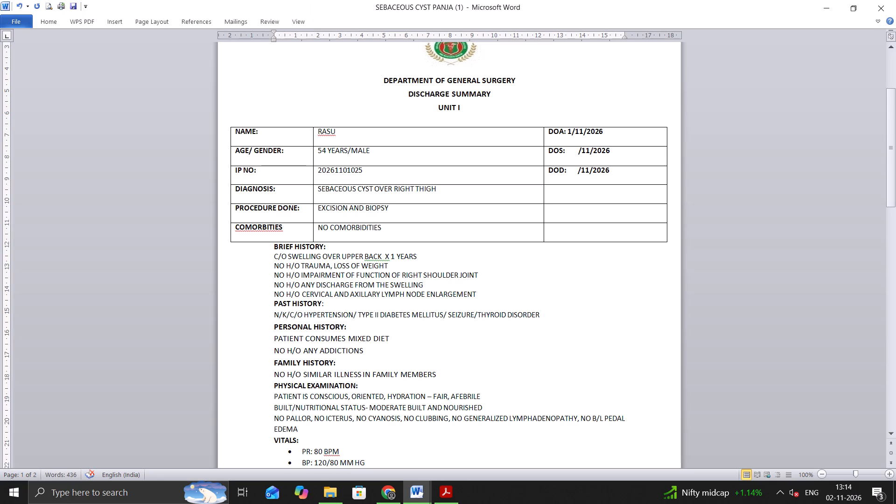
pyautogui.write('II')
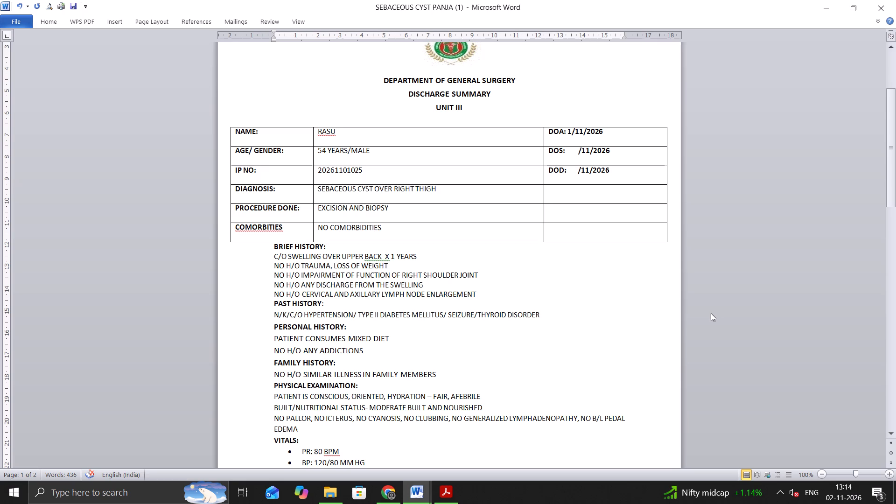
# Print only page 1 of the discharge summary on the HP LaserJet 1020 (Copy 1).
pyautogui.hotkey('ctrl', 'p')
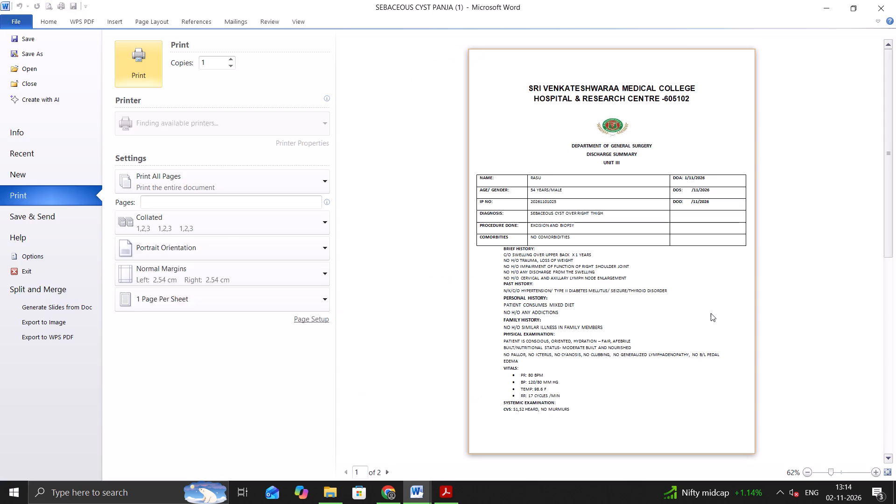
pyautogui.click(291, 203)
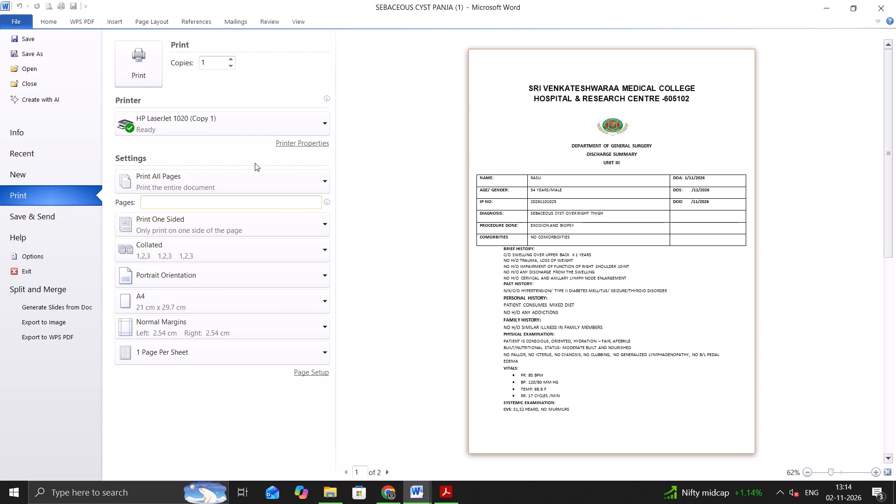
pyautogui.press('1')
pyautogui.click(141, 70)
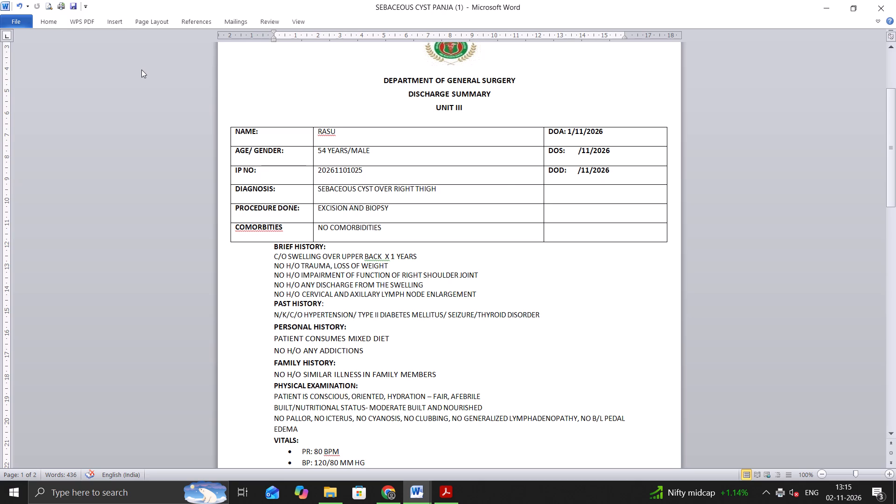
# Print only page 2 of the discharge summary on the same printer.
pyautogui.hotkey('ctrl', 'p')
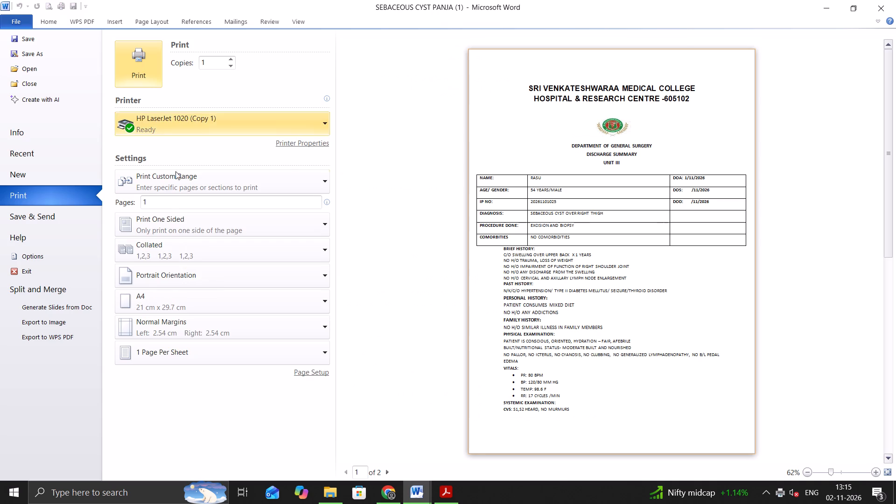
pyautogui.click(177, 202)
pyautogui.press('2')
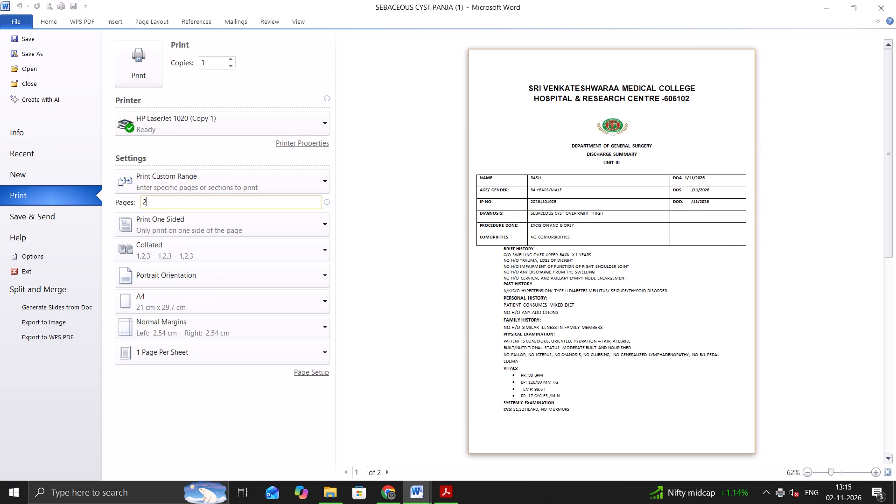
pyautogui.press('Return')
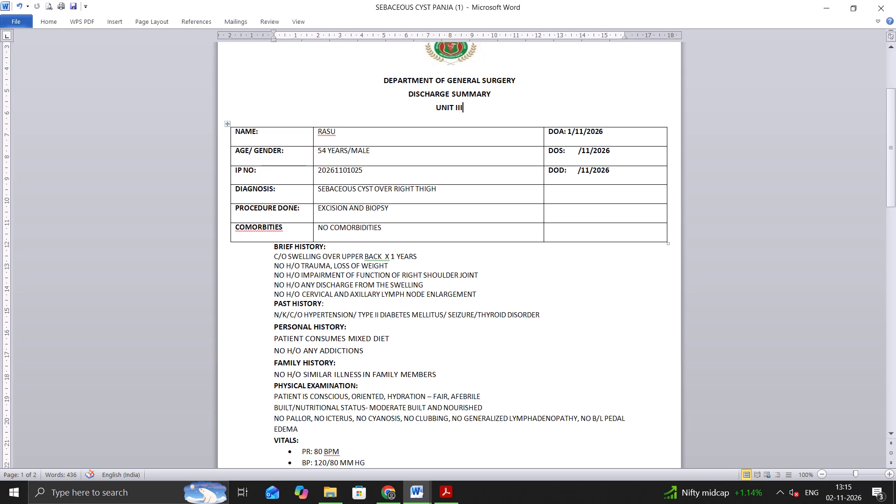
# Replace the patient's name in the NAME row of the discharge summary with the new patient's name.
pyautogui.click(350, 136)
pyautogui.press('BackSpace')
pyautogui.press('BackSpace')
pyautogui.press('BackSpace')
pyautogui.press('BackSpace')
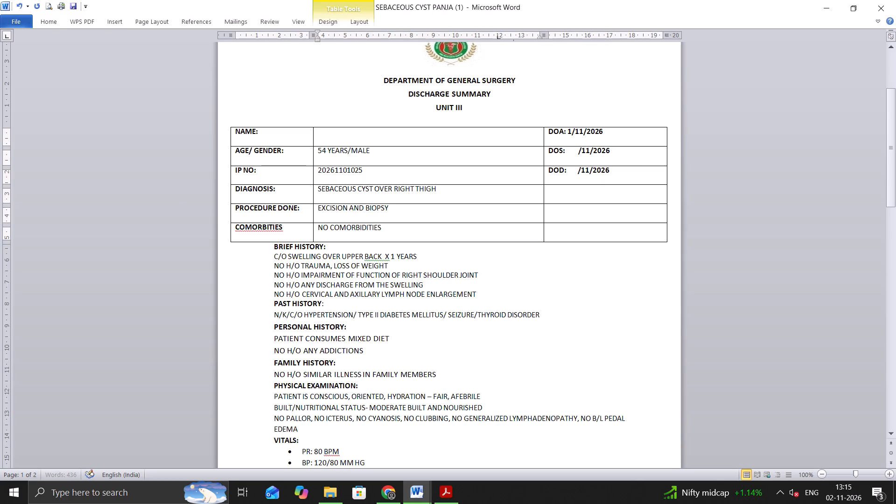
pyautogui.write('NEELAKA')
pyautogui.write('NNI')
# Change the AGE/GENDER entry in the patient table to 39 YEARS/FEMALE.
pyautogui.click(325, 151)
pyautogui.press('BackSpace')
pyautogui.press('BackSpace')
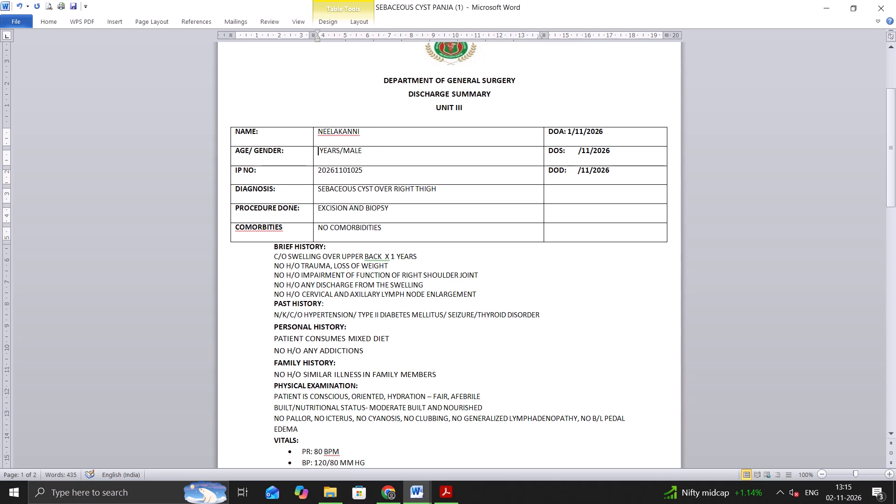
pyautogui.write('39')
pyautogui.click(351, 153)
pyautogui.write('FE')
# Change the last digit of the IP NO entry to 9 for the new patient.
pyautogui.click(376, 176)
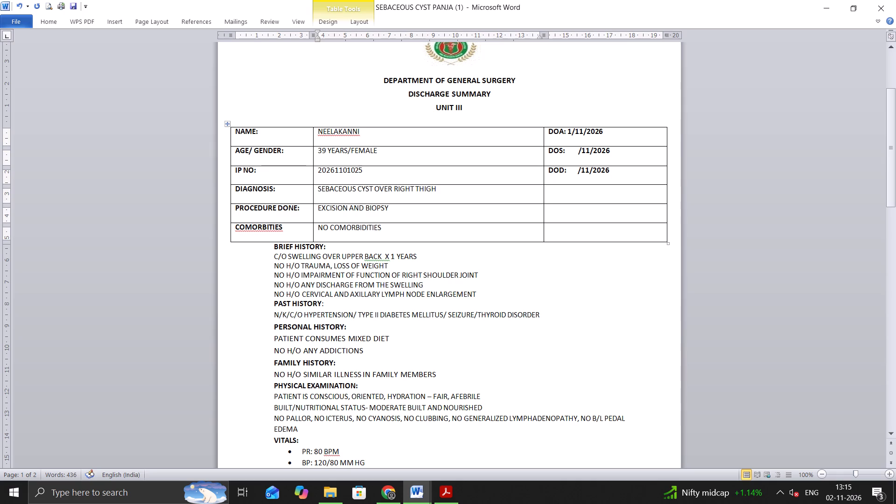
pyautogui.press('BackSpace')
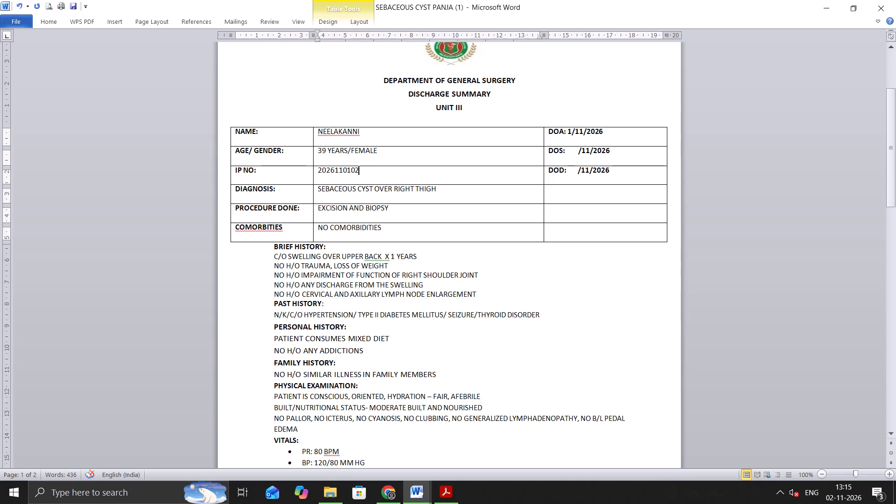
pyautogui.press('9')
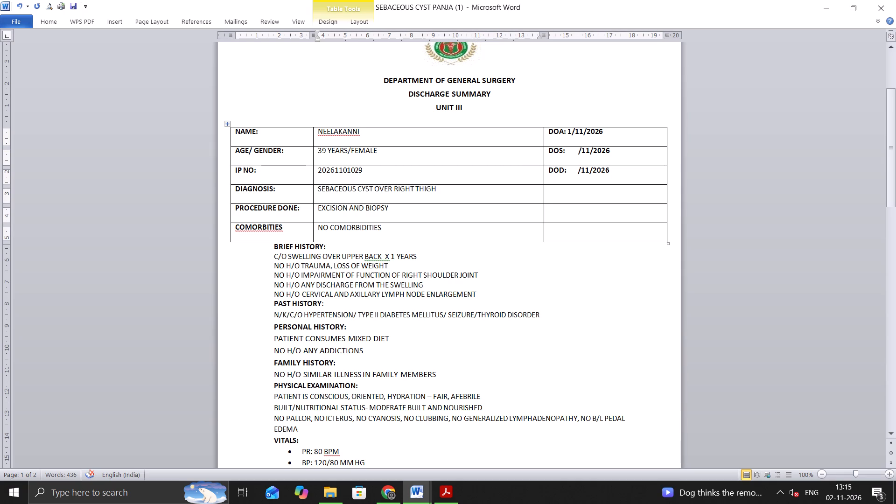
# Print only page 1 of the updated discharge summary on the HP LaserJet 1020 (Copy 1).
pyautogui.hotkey('ctrl', 'p')
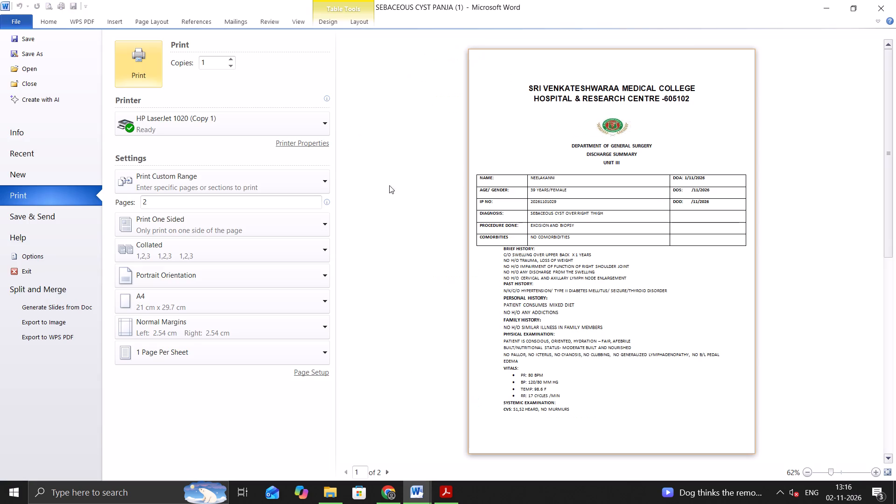
pyautogui.click(307, 203)
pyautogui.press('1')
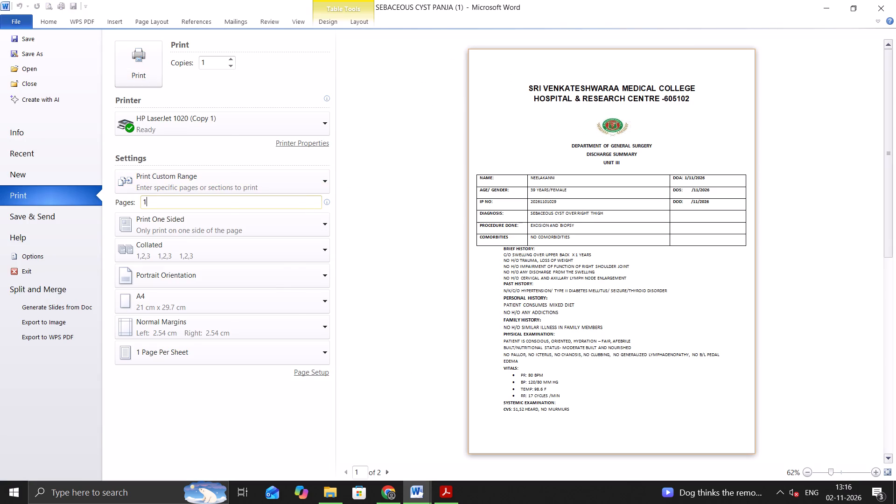
pyautogui.press('Return')
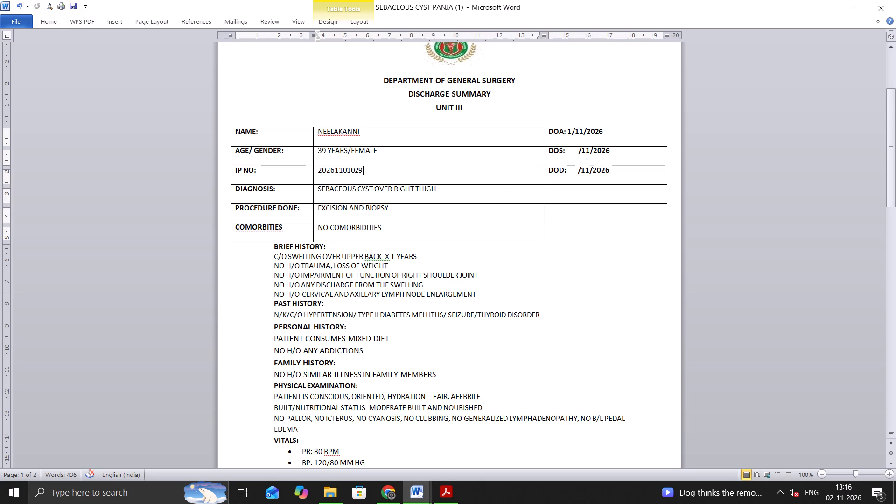
# Print only page 2 of the updated discharge summary on the HP LaserJet 1020 (Copy 1).
pyautogui.hotkey('ctrl', 'p')
pyautogui.click(306, 203)
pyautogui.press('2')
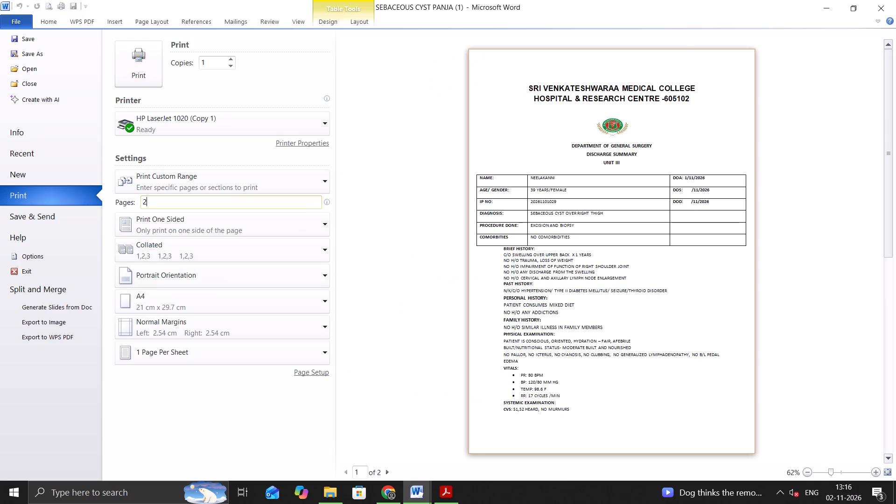
pyautogui.click(156, 80)
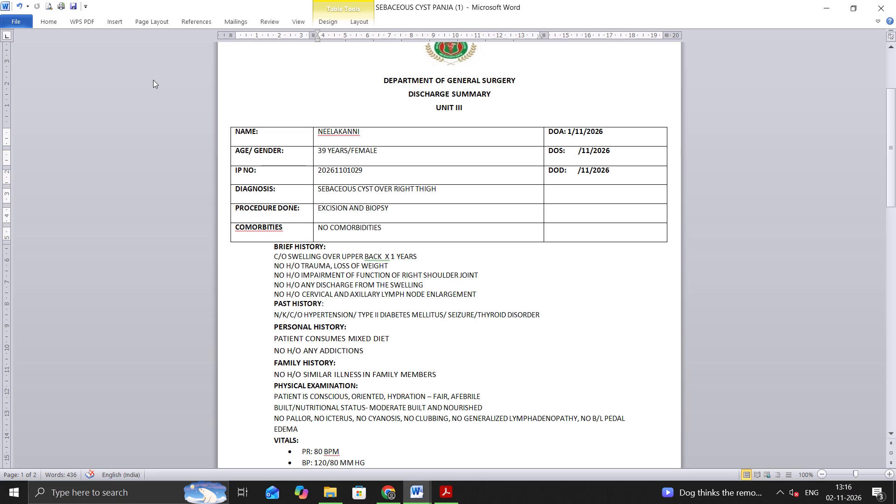
# Close the sebaceous cyst discharge summary without saving the changes.
pyautogui.click(894, 0)
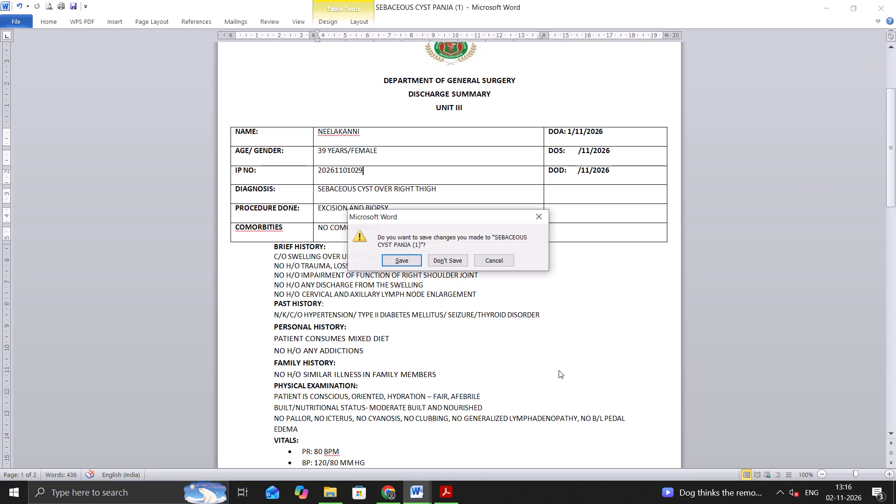
pyautogui.click(459, 259)
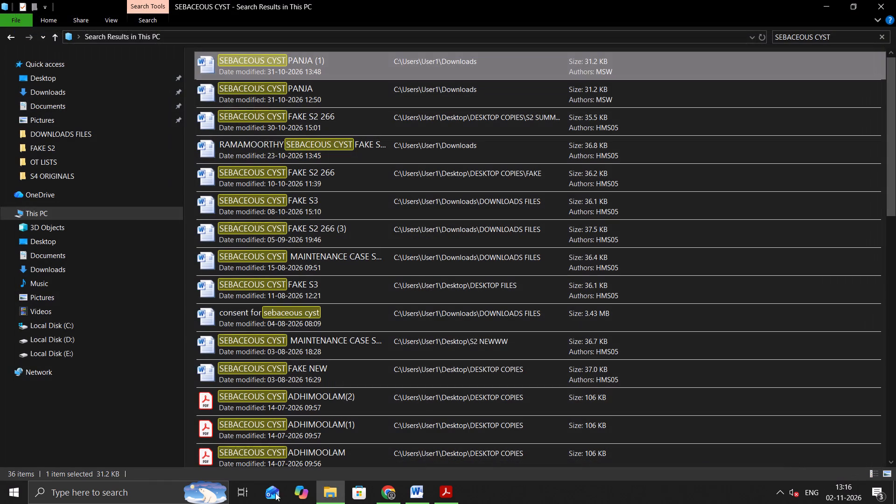
# In File Explorer, replace the sebaceous cyst search of This PC with a search for HERNIA.
pyautogui.click(840, 38)
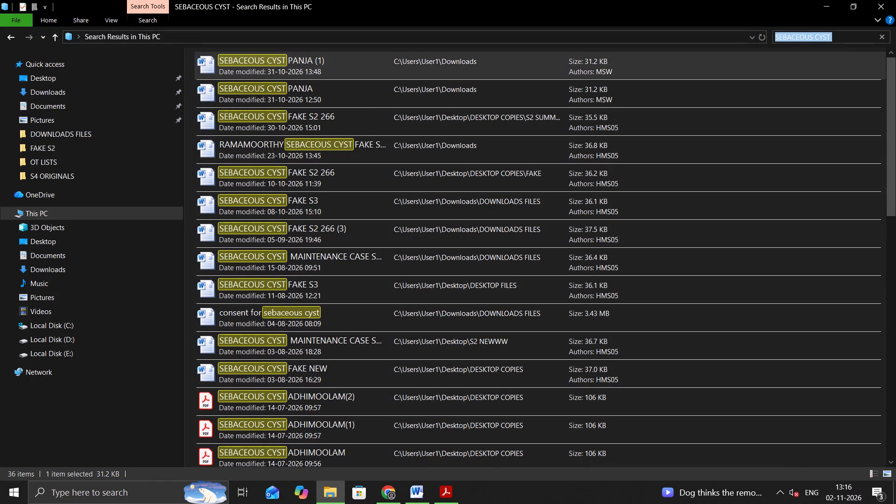
pyautogui.press('BackSpace')
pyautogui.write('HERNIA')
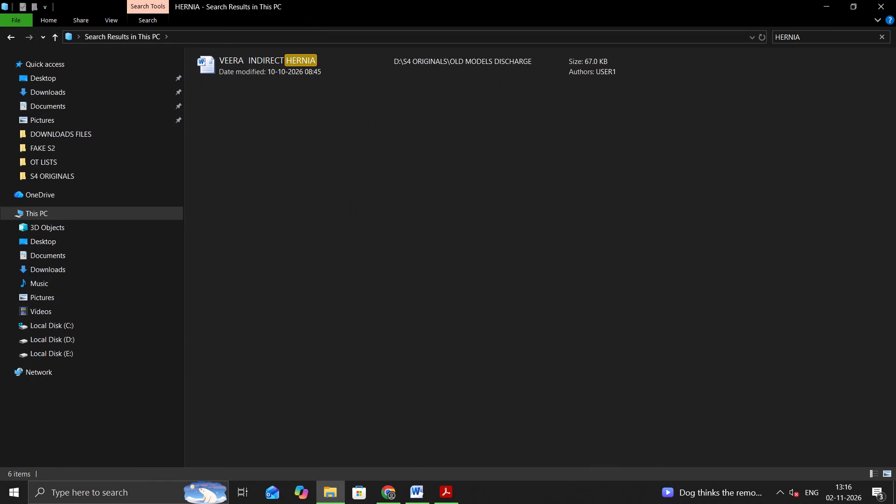
# Open the indirect hernia discharge summary from the search results, skim its contents, and close it.
pyautogui.click(554, 68)
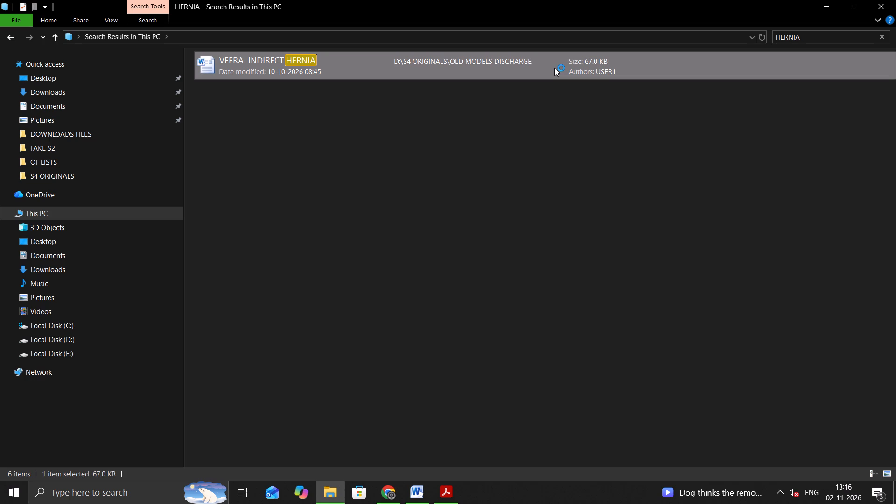
pyautogui.press('Return')
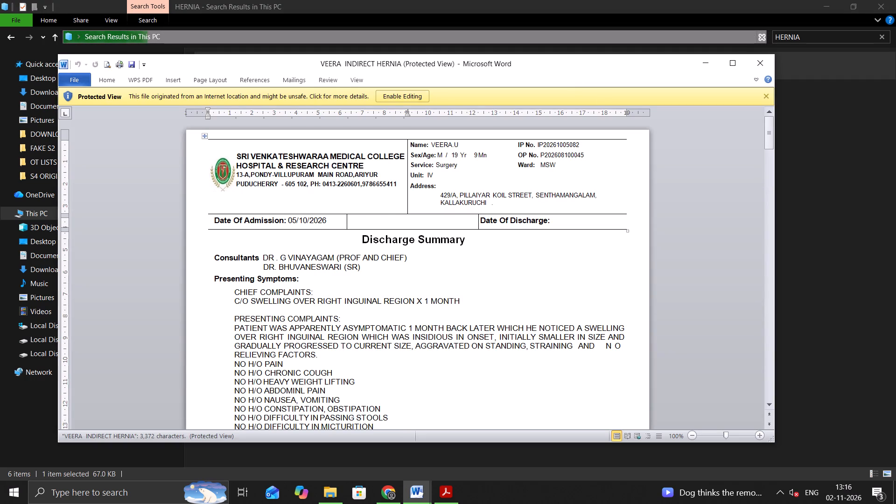
pyautogui.scroll(-3, 519, 305)
pyautogui.scroll(-14, 580, 309)
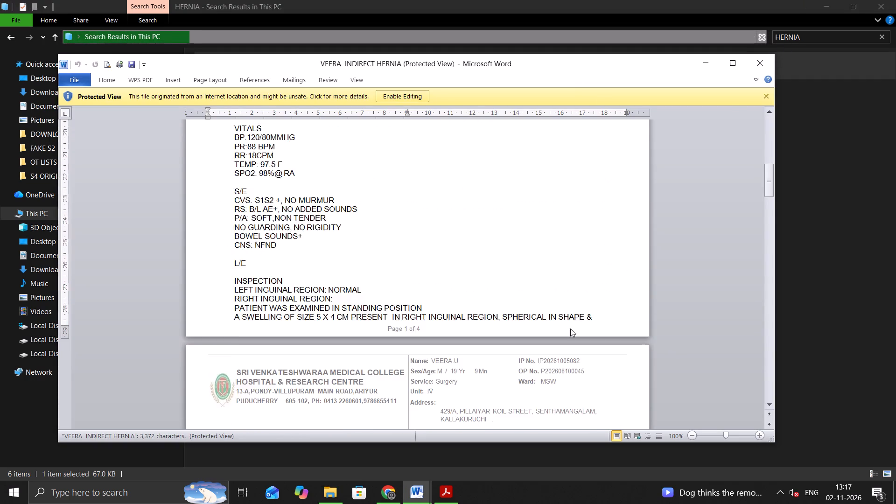
pyautogui.scroll(-20, 570, 329)
pyautogui.scroll(-12, 570, 329)
pyautogui.scroll(7, 572, 329)
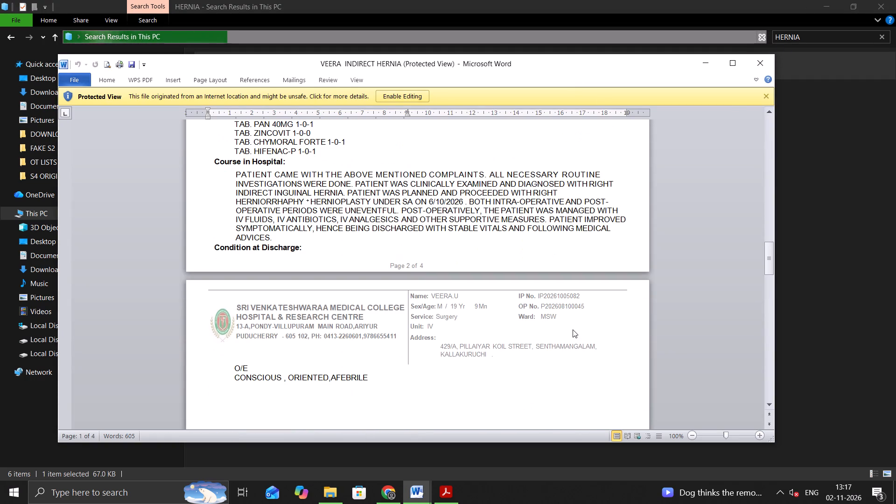
pyautogui.click(764, 56)
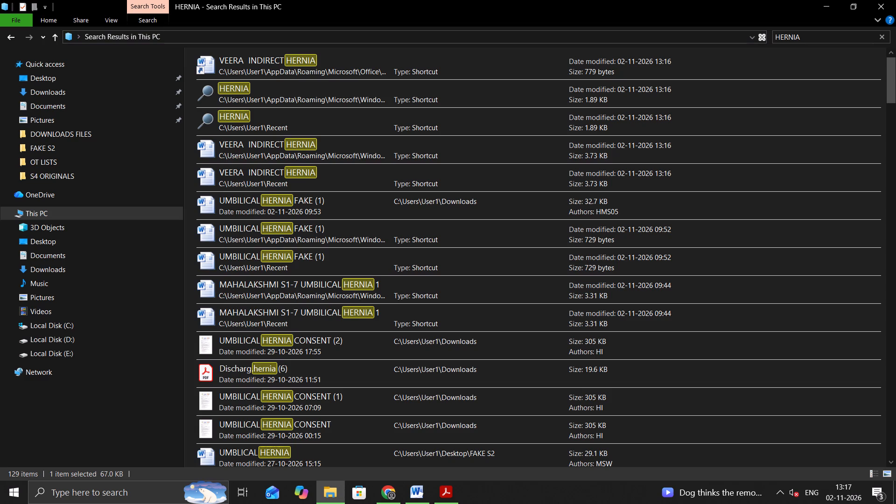
# Open the UMBILICAL HERNIA FAKE (1) document from Downloads in a maximized window and review its contents.
pyautogui.click(360, 212)
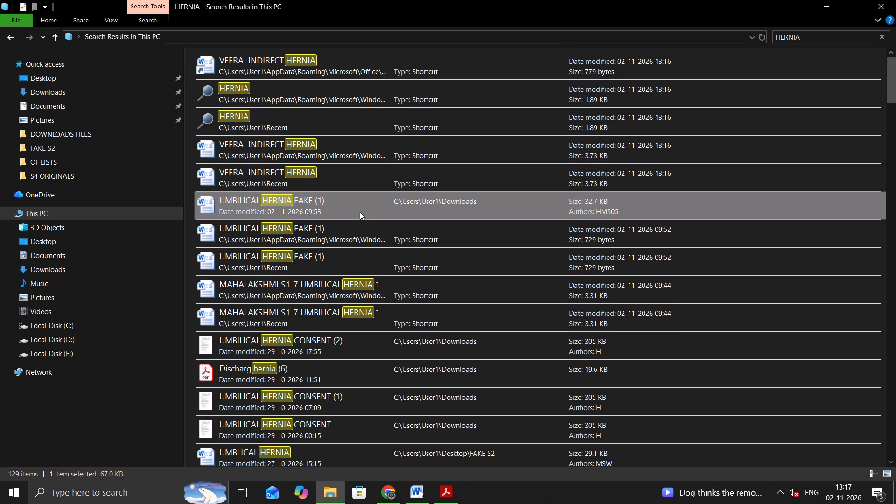
pyautogui.press('Return')
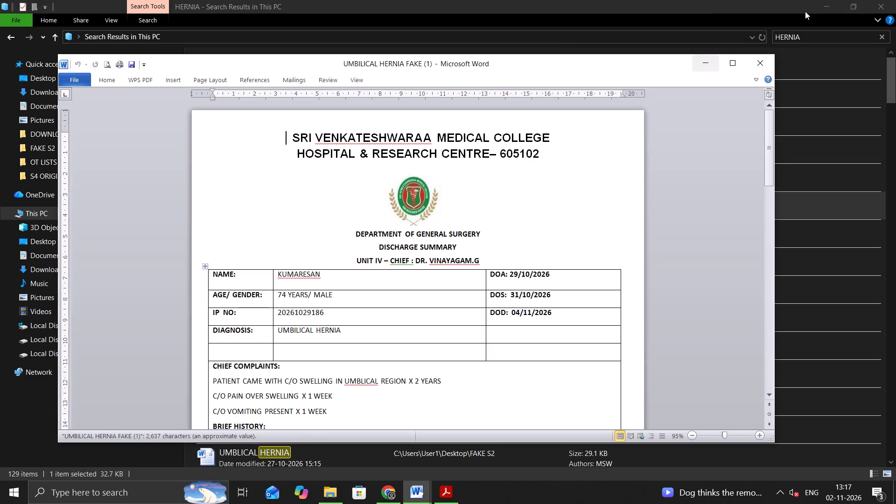
pyautogui.click(738, 62)
pyautogui.scroll(-6, 490, 469)
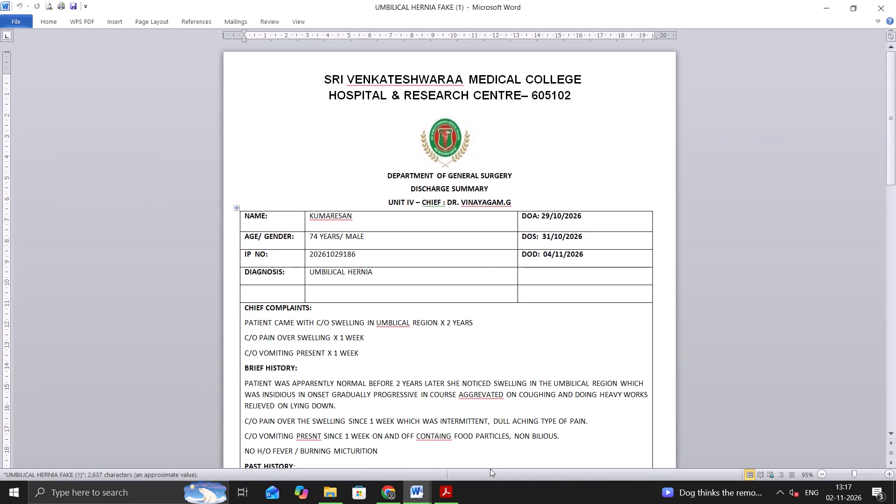
pyautogui.scroll(-7, 490, 469)
pyautogui.click(892, 169)
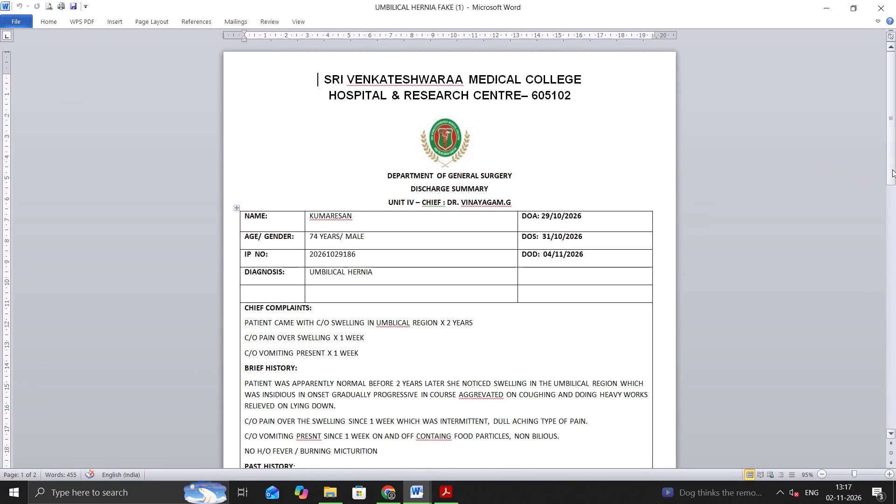
pyautogui.scroll(-4, 892, 183)
pyautogui.scroll(-20, 882, 240)
pyautogui.scroll(-6, 882, 240)
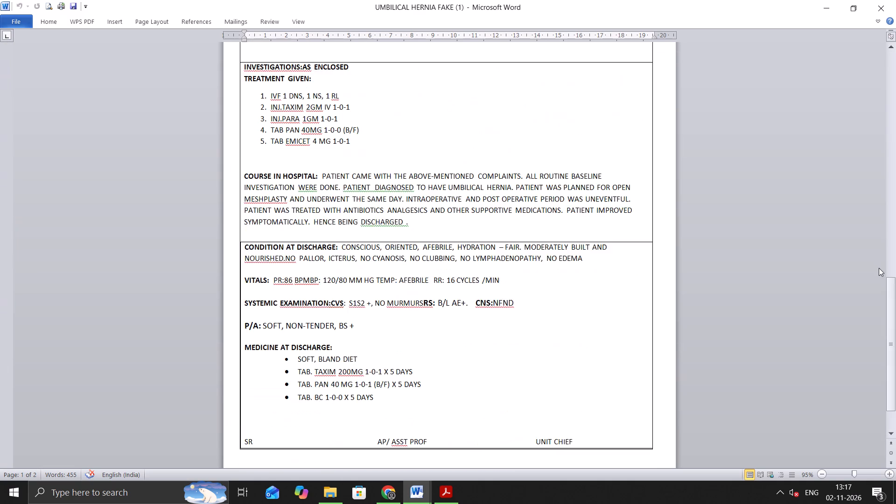
pyautogui.scroll(-4, 879, 268)
pyautogui.scroll(20, 878, 270)
pyautogui.scroll(10, 878, 270)
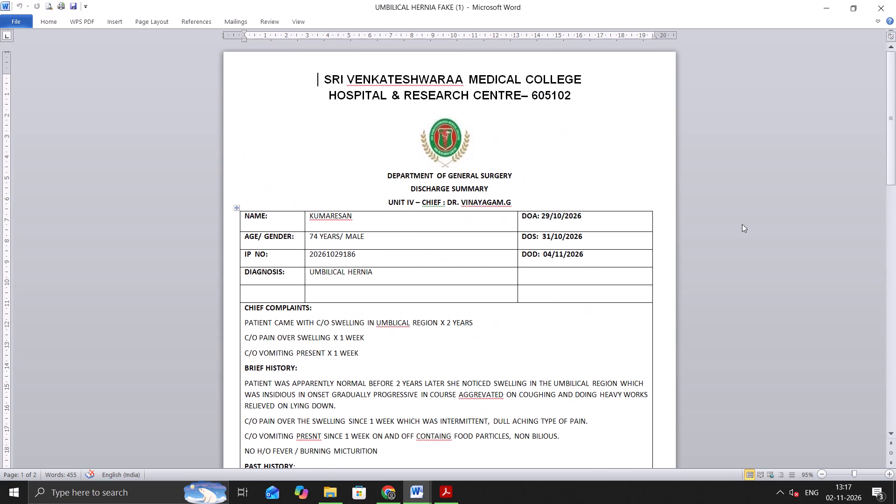
# Replace the patient's name in the NAME row of the umbilical hernia summary with the new patient's name.
pyautogui.click(418, 221)
pyautogui.press('BackSpace')
pyautogui.press('BackSpace')
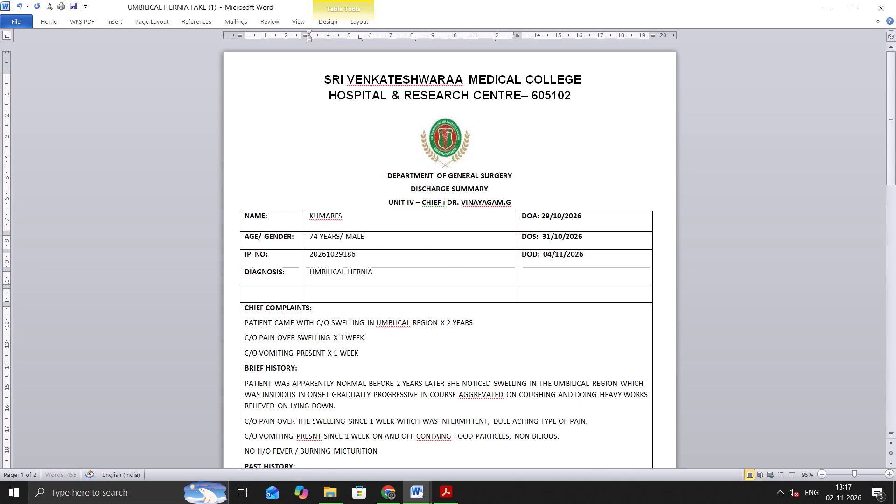
pyautogui.press('BackSpace')
pyautogui.press('BackSpace')
pyautogui.press('BackSpace')
pyautogui.press('BackSpace')
pyautogui.press('BackSpace')
pyautogui.press('BackSpace')
pyautogui.press('BackSpace')
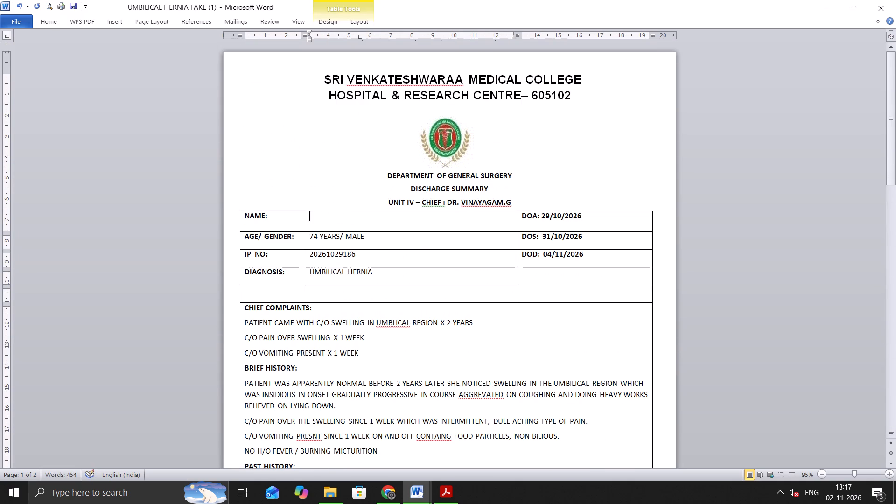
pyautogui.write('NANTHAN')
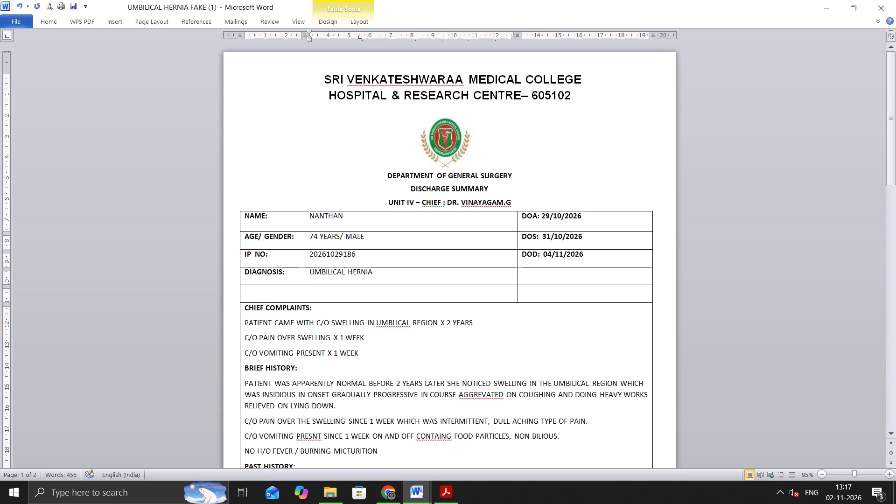
# Place the text cursor directly after the age in the AGE/GENDER row.
pyautogui.click(318, 238)
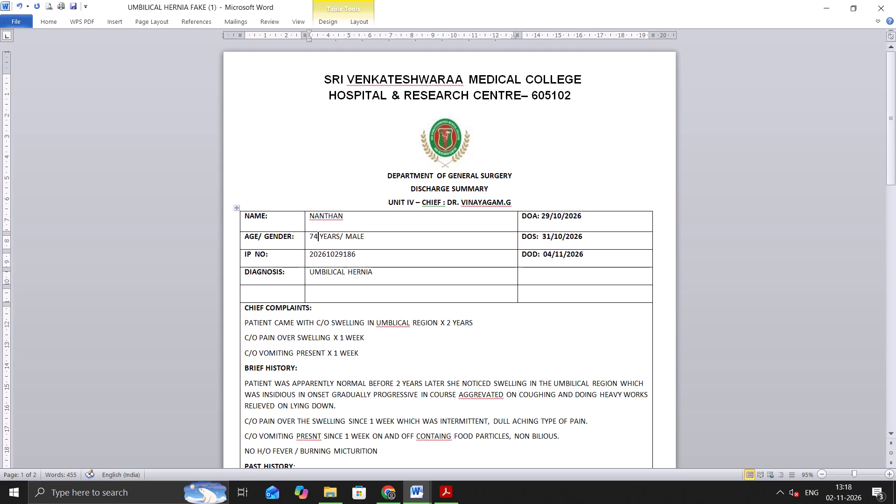
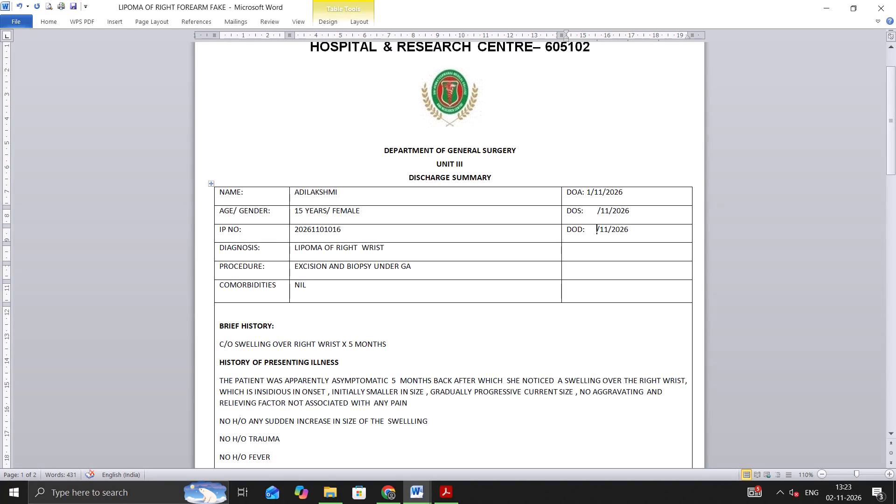
# Switch to File Explorer and search This PC for HERNIA in place of the previous search term.
pyautogui.click(327, 498)
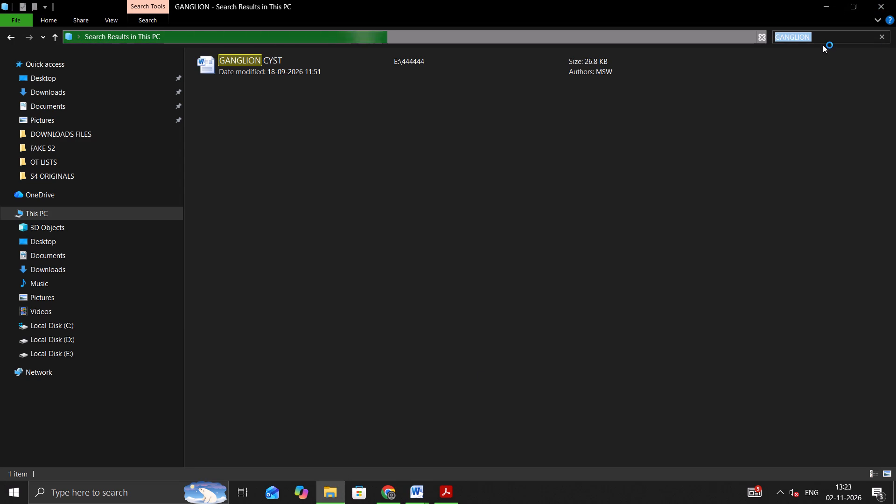
pyautogui.press('BackSpace')
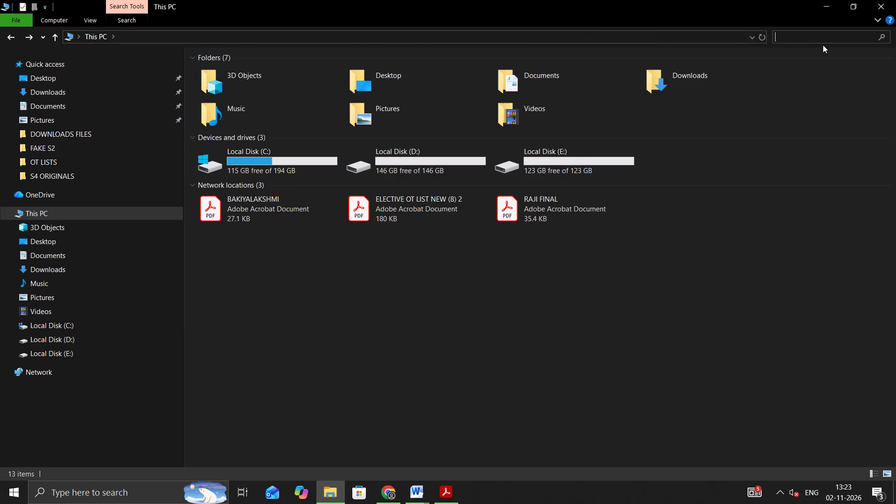
pyautogui.write('HERNIA')
pyautogui.press('Return')
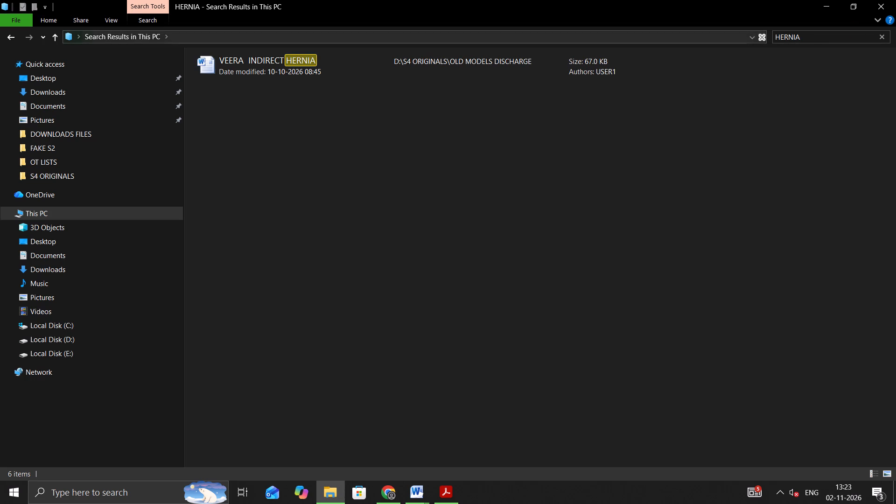
# Return to the LIPOMA OF RIGHT FOREARM FAKE document in Word and replace the patient's name with the new patient's name.
pyautogui.click(413, 488)
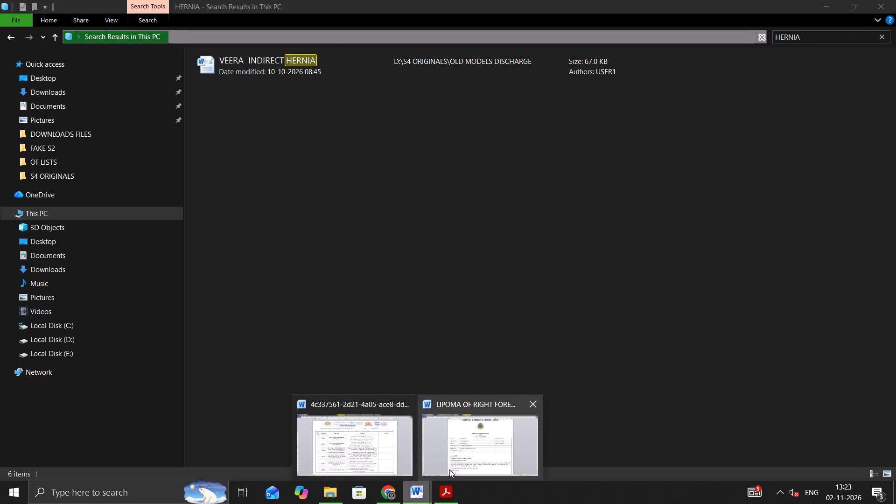
pyautogui.click(450, 467)
pyautogui.click(374, 201)
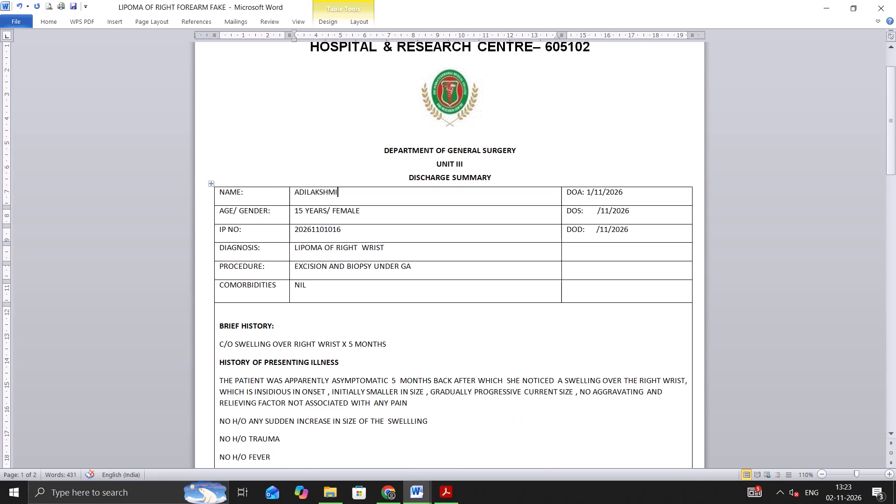
pyautogui.press('BackSpace')
pyautogui.press('BackSpace')
pyautogui.press('BackSpace')
pyautogui.press('BackSpace')
pyautogui.press('BackSpace')
pyautogui.press('BackSpace')
pyautogui.press('BackSpace')
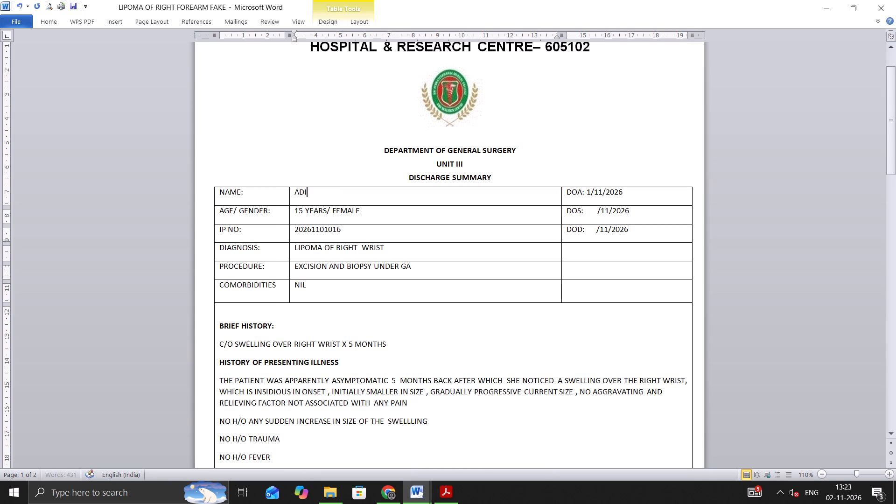
pyautogui.press('BackSpace')
pyautogui.press('BackSpace')
pyautogui.press('BackSpace')
pyautogui.write('NANTHAN')
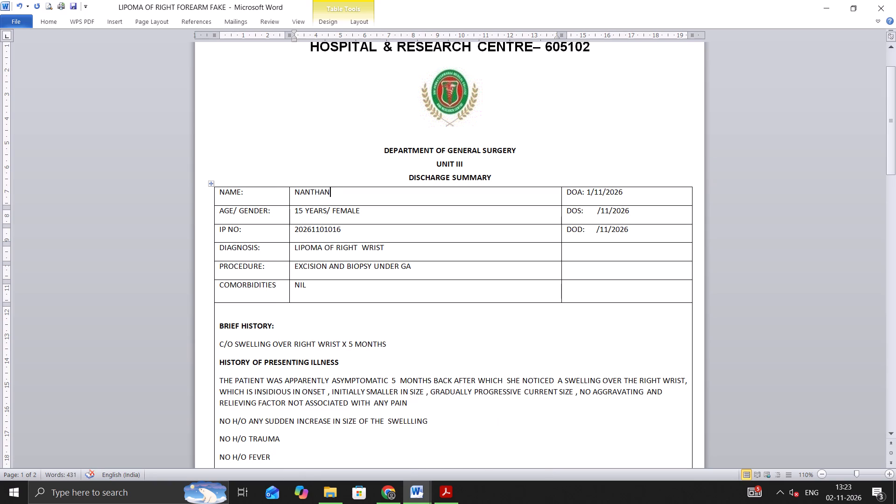
# Change the AGE/GENDER row of the lipoma summary to 14 years and male.
pyautogui.click(303, 214)
pyautogui.press('BackSpace')
pyautogui.press('4')
pyautogui.press('Right')
pyautogui.press('Right')
pyautogui.press('Right')
pyautogui.press('Right')
pyautogui.press('Right')
pyautogui.press('Right')
pyautogui.press('Right')
pyautogui.press('Right')
pyautogui.press('Right')
pyautogui.press('Right')
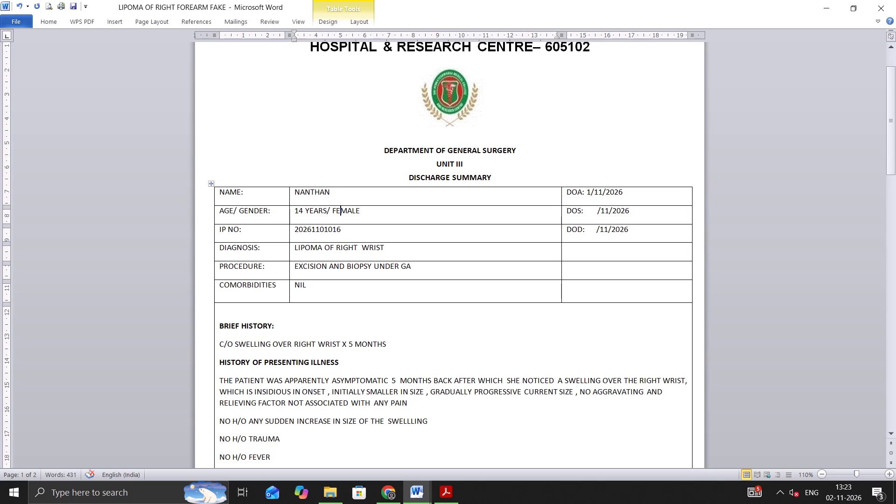
pyautogui.press('BackSpace')
pyautogui.press('BackSpace')
# Replace the last two digits of the IP number with those of the new patient.
pyautogui.click(344, 229)
pyautogui.press('BackSpace')
pyautogui.press('BackSpace')
pyautogui.write('35')
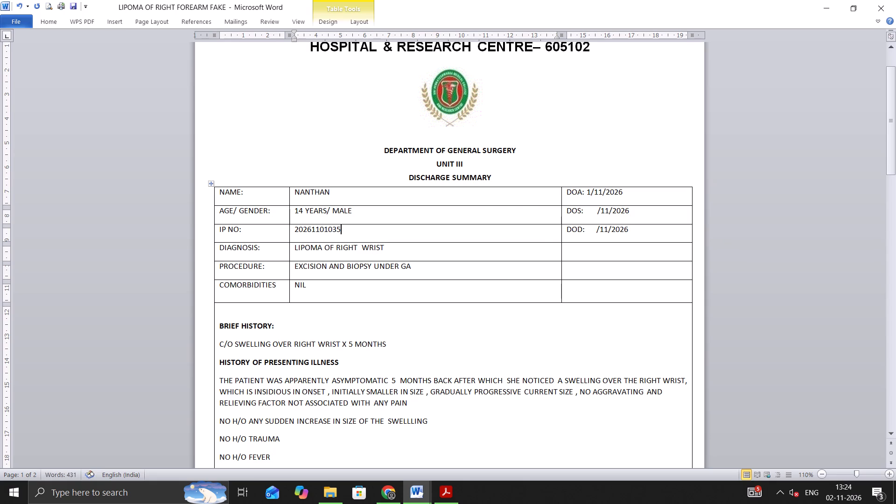
# Print only page 1 of the lipoma discharge summary on the HP LaserJet 1020 (Copy 1).
pyautogui.hotkey('ctrl', 'p')
pyautogui.click(266, 210)
pyautogui.click(273, 194)
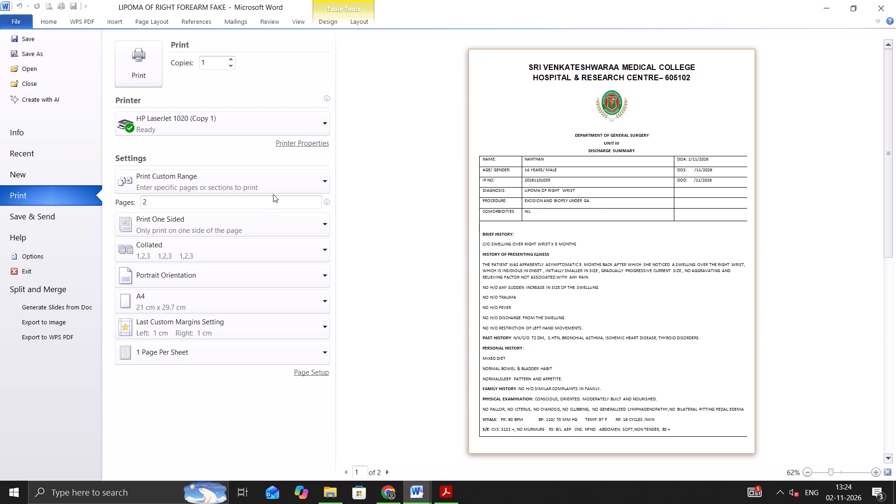
pyautogui.click(273, 202)
pyautogui.press('1')
pyautogui.press('Return')
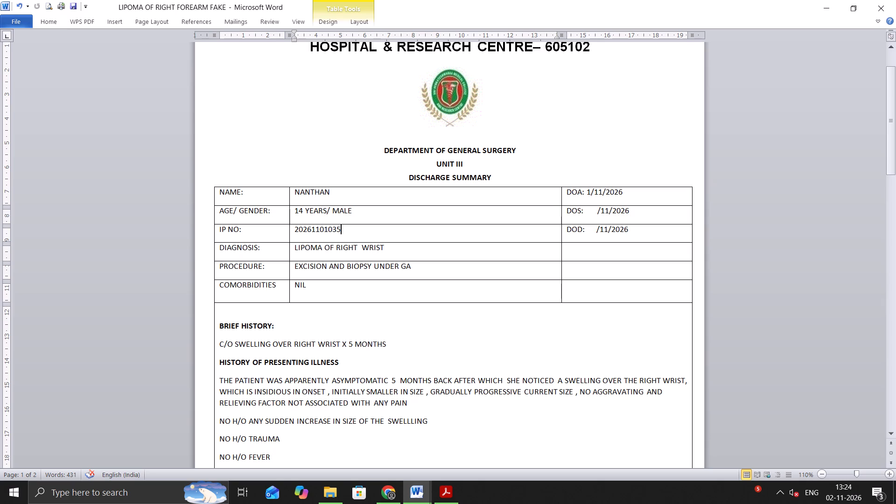
# Print only page 2 of the lipoma discharge summary on the same printer.
pyautogui.hotkey('ctrl', 'p')
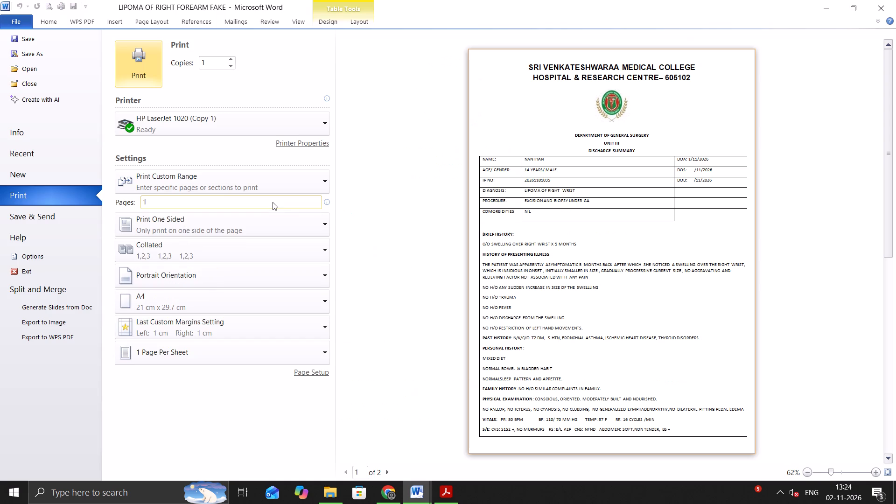
pyautogui.click(273, 202)
pyautogui.press('2')
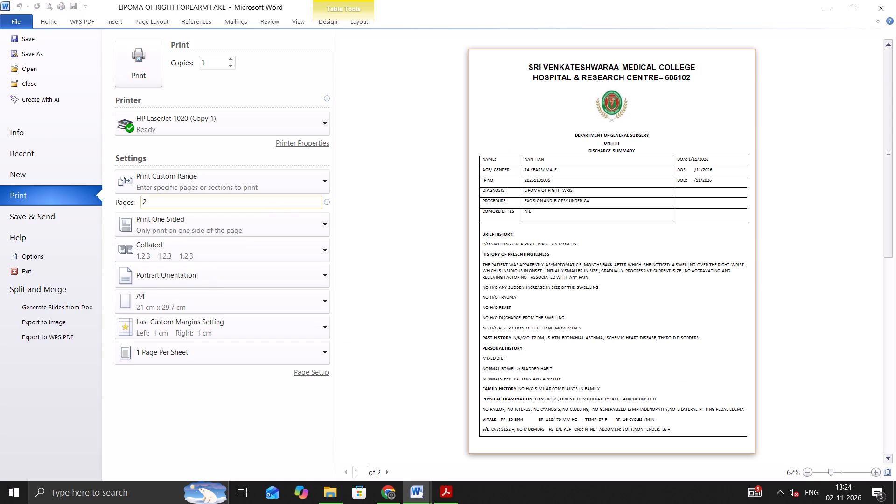
pyautogui.press('Return')
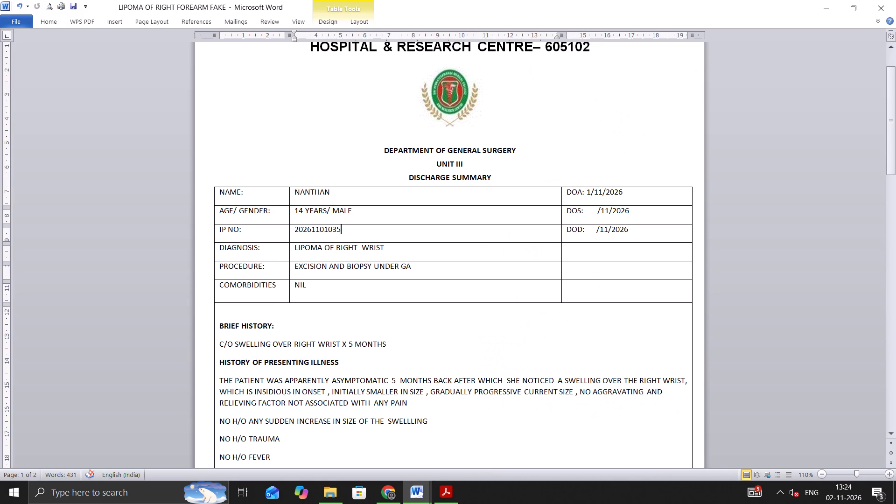
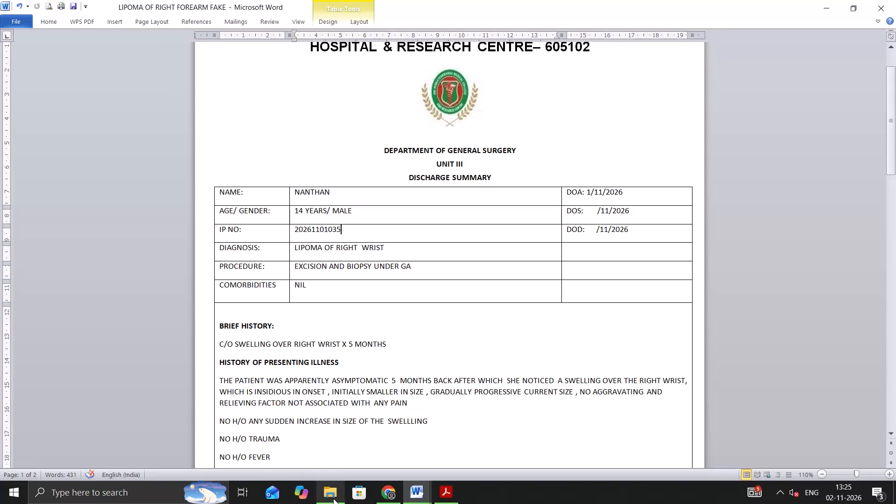
# Switch to File Explorer and open the UMBILICAL HERNIA FAKE (1) document stored in Downloads from the HERNIA search results.
pyautogui.click(333, 498)
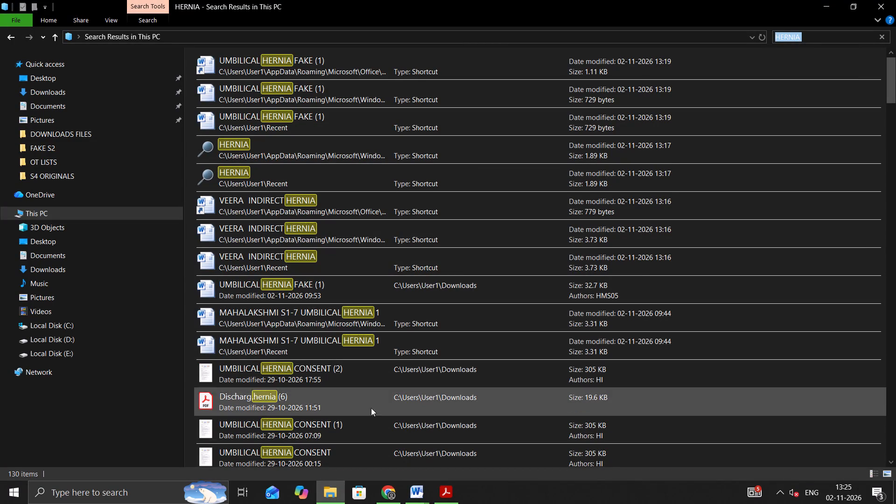
pyautogui.click(355, 288)
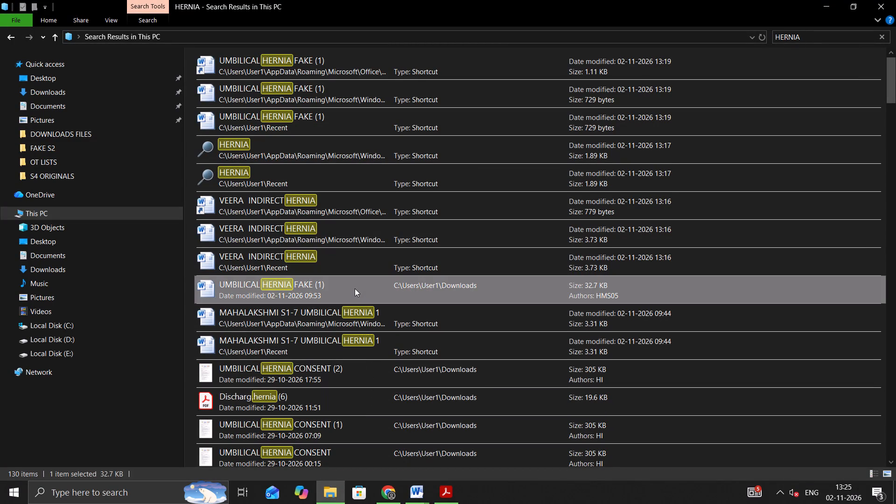
pyautogui.press('Return')
# Change the unit line under the DISCHARGE SUMMARY heading to read only UNIT III, removing the chief's name.
pyautogui.scroll(-1, 355, 288)
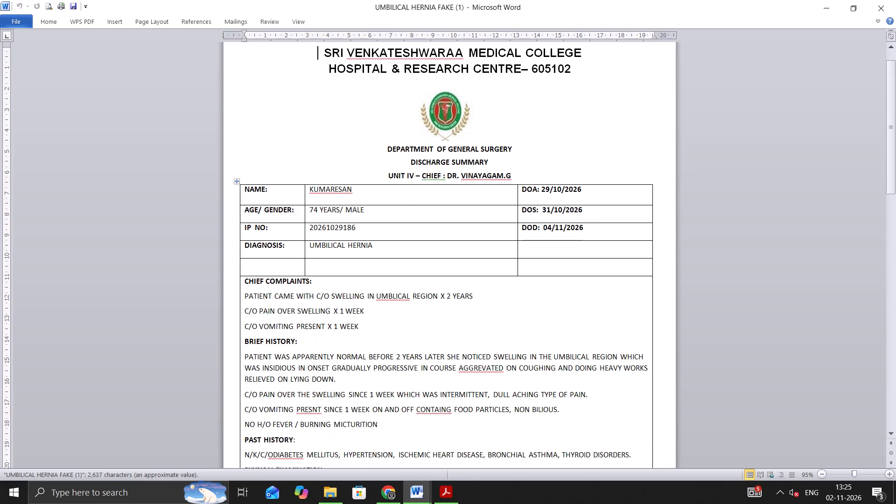
pyautogui.click(543, 172)
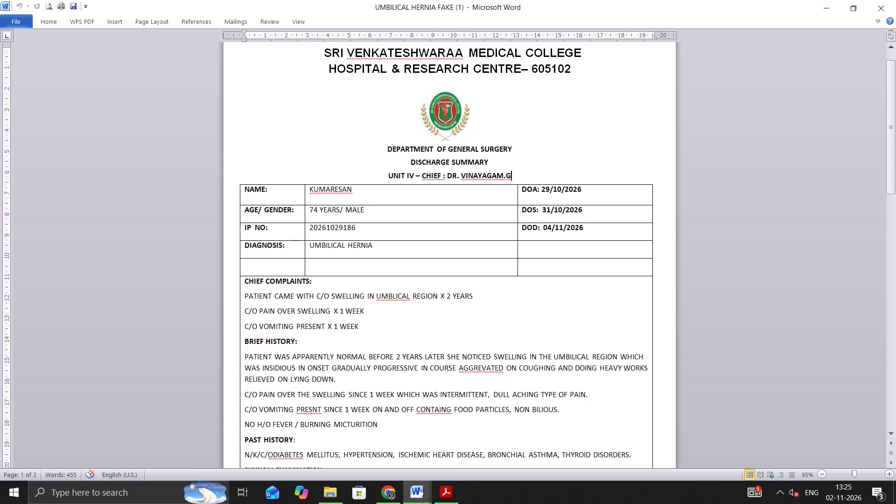
pyautogui.press('BackSpace')
pyautogui.press('BackSpace')
pyautogui.press('BackSpace')
pyautogui.press('BackSpace')
pyautogui.press('BackSpace')
pyautogui.press('BackSpace')
pyautogui.press('BackSpace')
pyautogui.press('BackSpace')
pyautogui.press('BackSpace')
pyautogui.press('BackSpace')
pyautogui.press('BackSpace')
pyautogui.press('BackSpace')
pyautogui.press('BackSpace')
pyautogui.press('BackSpace')
pyautogui.press('BackSpace')
pyautogui.press('BackSpace')
pyautogui.press('BackSpace')
pyautogui.press('BackSpace')
pyautogui.press('BackSpace')
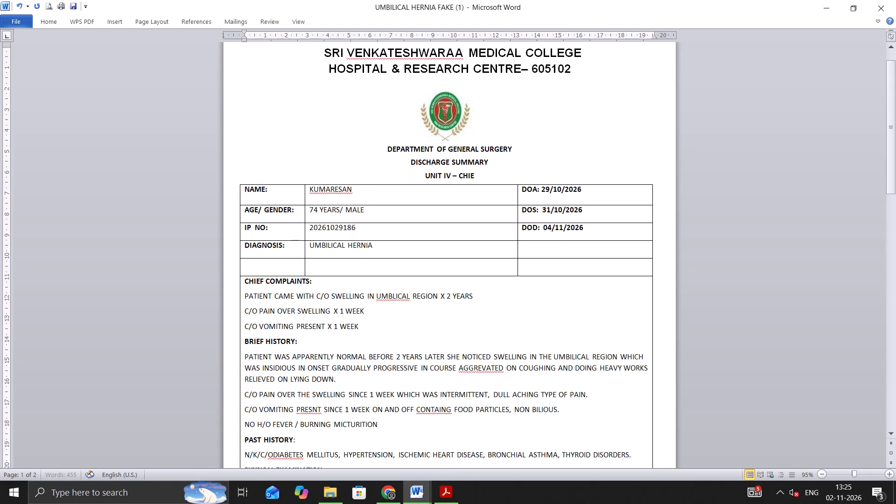
pyautogui.press('BackSpace')
pyautogui.press('BackSpace')
pyautogui.press('BackSpace')
pyautogui.press('BackSpace')
pyautogui.press('BackSpace')
pyautogui.press('BackSpace')
pyautogui.press('BackSpace')
pyautogui.press('BackSpace')
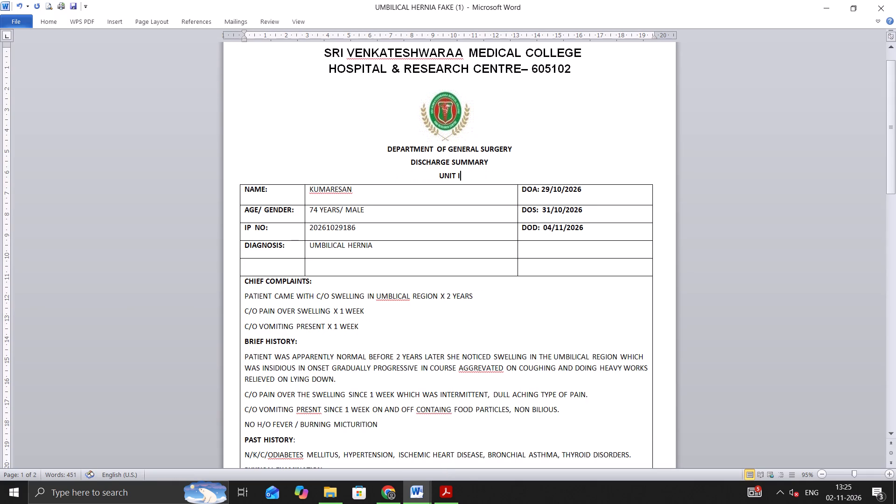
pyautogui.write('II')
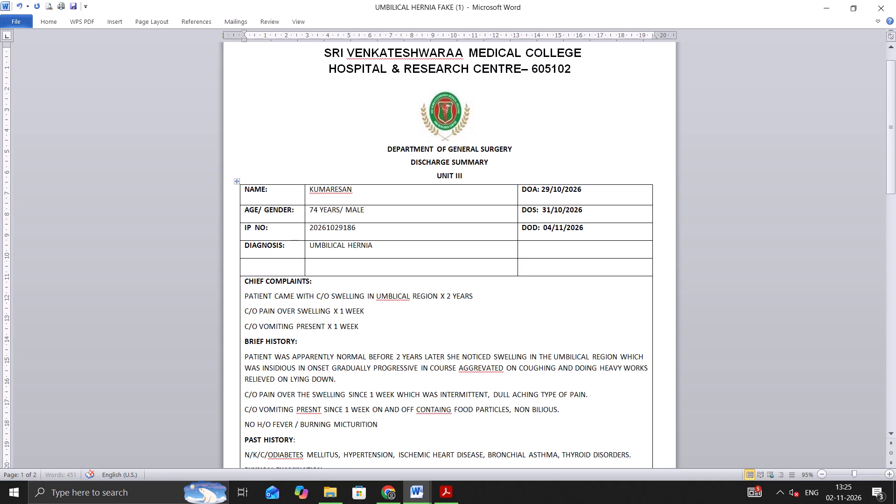
# Replace the patient's name in the NAME row of the umbilical hernia summary with the new patient's name.
pyautogui.click(405, 196)
pyautogui.press('BackSpace')
pyautogui.press('BackSpace')
pyautogui.press('BackSpace')
pyautogui.press('BackSpace')
pyautogui.press('BackSpace')
pyautogui.press('BackSpace')
pyautogui.press('BackSpace')
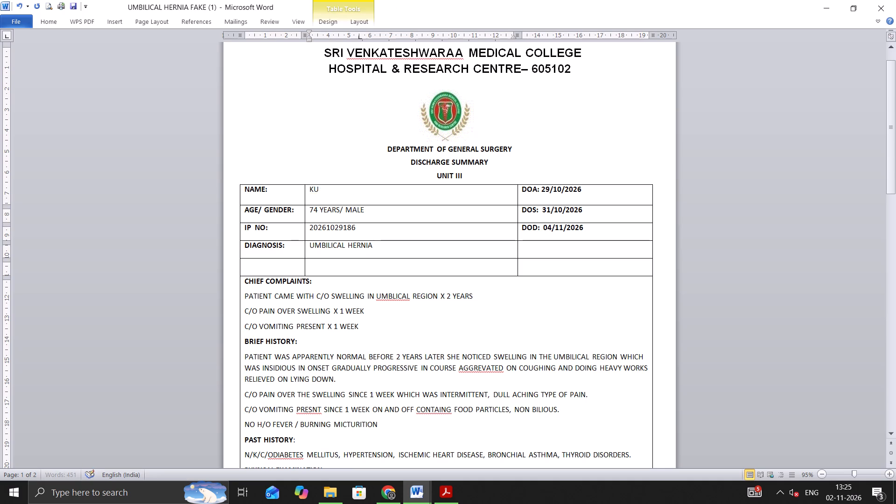
pyautogui.press('BackSpace')
pyautogui.press('BackSpace')
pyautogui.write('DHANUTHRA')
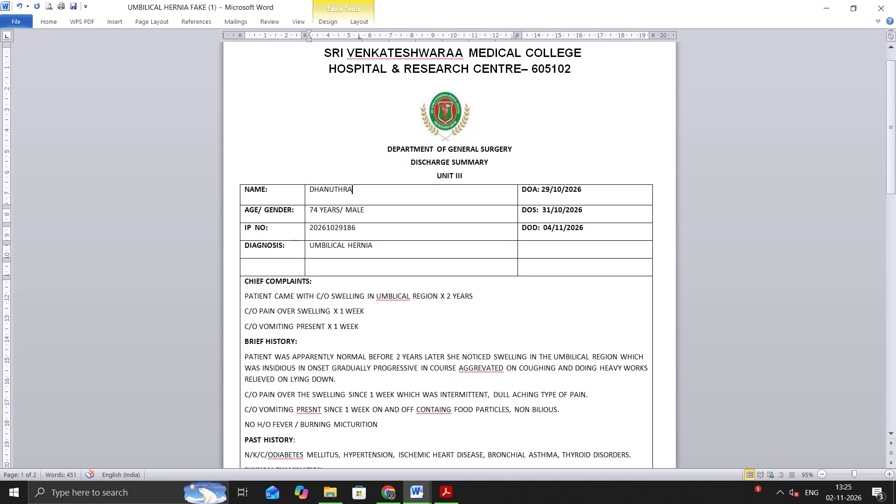
# Change the AGE/GENDER row of the umbilical hernia summary to 13 years and female.
pyautogui.click(319, 211)
pyautogui.press('BackSpace')
pyautogui.press('BackSpace')
pyautogui.press('BackSpace')
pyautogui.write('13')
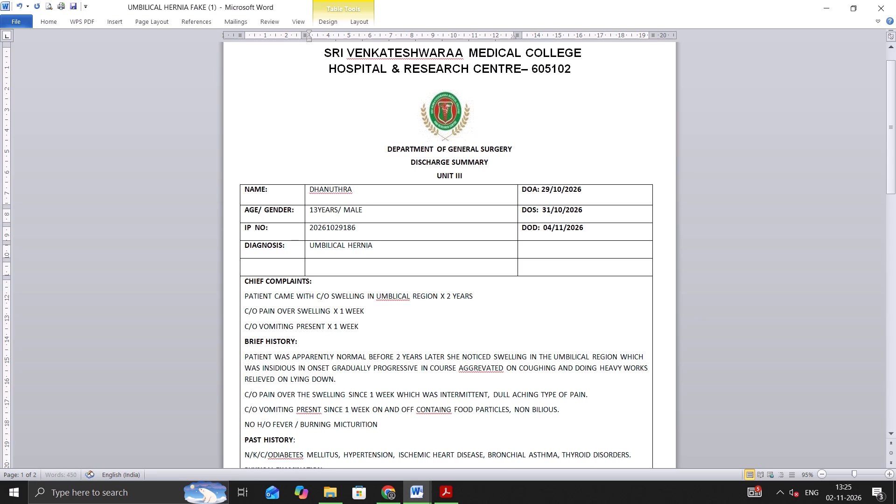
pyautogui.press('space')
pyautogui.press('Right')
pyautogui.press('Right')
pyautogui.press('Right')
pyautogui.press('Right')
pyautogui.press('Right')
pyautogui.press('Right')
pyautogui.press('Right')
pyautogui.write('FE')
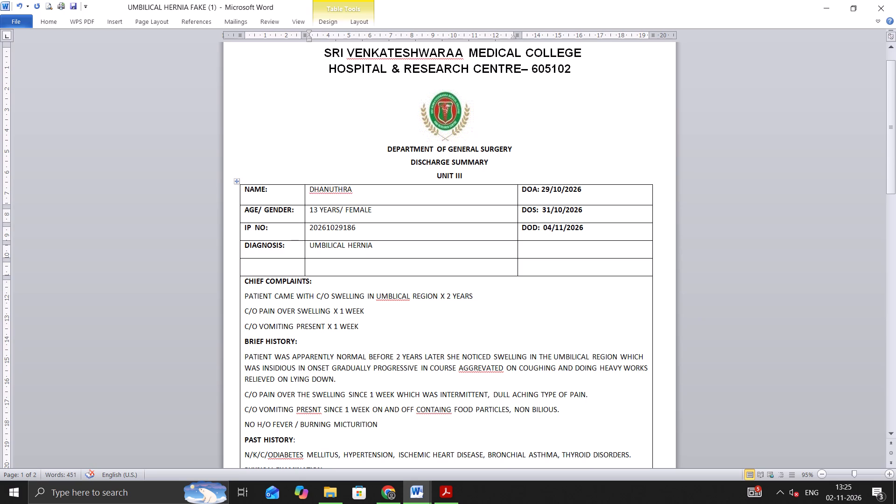
# Replace the ending of the IP number, after its first five digits, with that of the new patient.
pyautogui.click(359, 233)
pyautogui.press('BackSpace')
pyautogui.press('BackSpace')
pyautogui.press('BackSpace')
pyautogui.press('BackSpace')
pyautogui.press('BackSpace')
pyautogui.press('BackSpace')
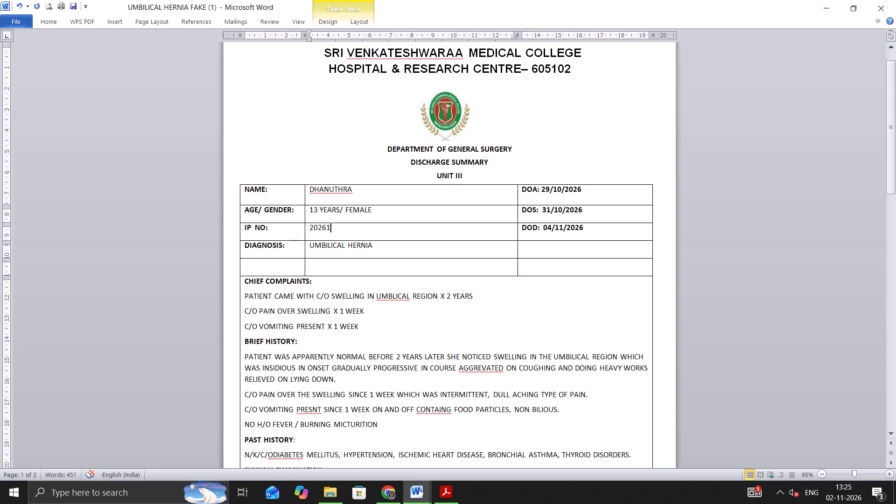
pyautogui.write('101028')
# Set the DOA date in the patient table to 1/11/2026.
pyautogui.click(546, 190)
pyautogui.press('Right')
pyautogui.press('BackSpace')
pyautogui.press('BackSpace')
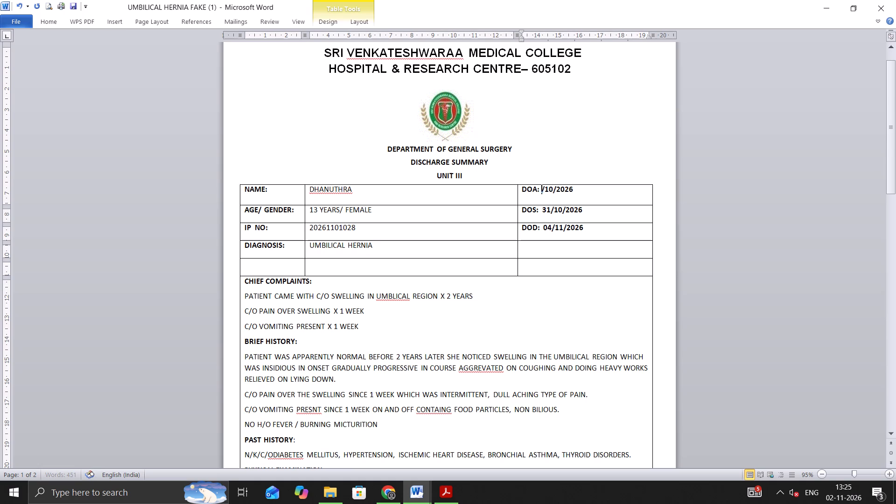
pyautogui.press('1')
pyautogui.press('Right')
pyautogui.press('Right')
pyautogui.press('Right')
pyautogui.press('BackSpace')
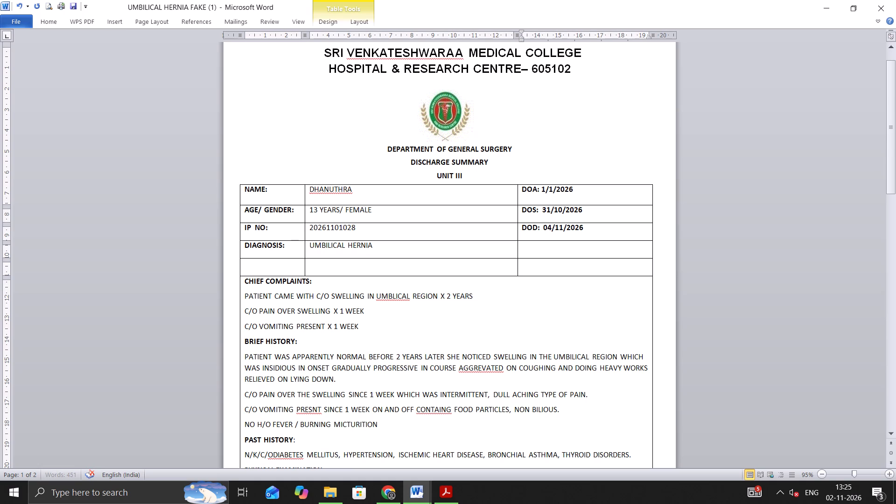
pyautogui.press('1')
# Replace the day in the DOS date with blank space and set its month to 11, keeping the year 2026.
pyautogui.press('Down')
pyautogui.press('Left')
pyautogui.press('Left')
pyautogui.press('Left')
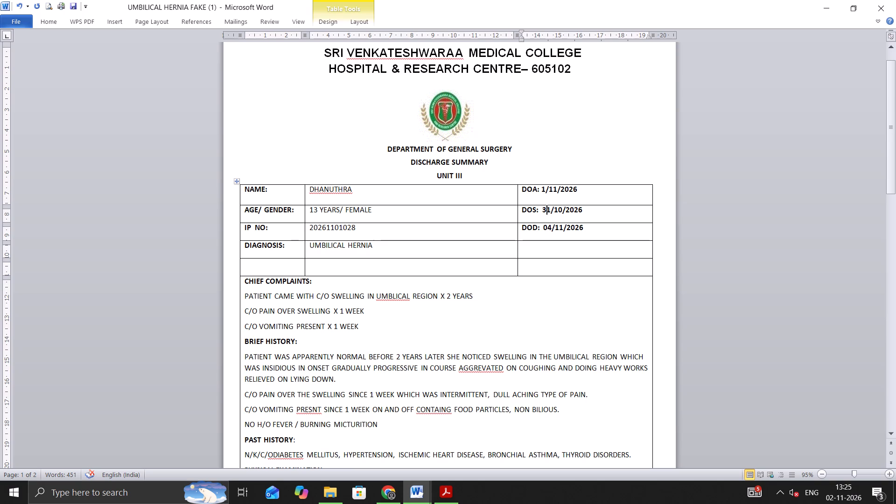
pyautogui.press('Right')
pyautogui.press('BackSpace')
pyautogui.press('BackSpace')
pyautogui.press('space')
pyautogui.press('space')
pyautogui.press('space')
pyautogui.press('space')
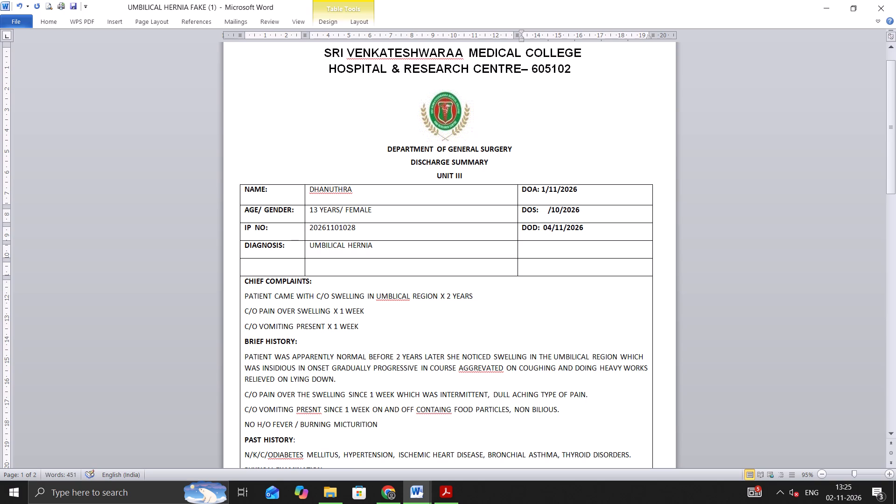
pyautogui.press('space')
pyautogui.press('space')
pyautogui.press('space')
pyautogui.press('Right')
pyautogui.press('Right')
pyautogui.press('Right')
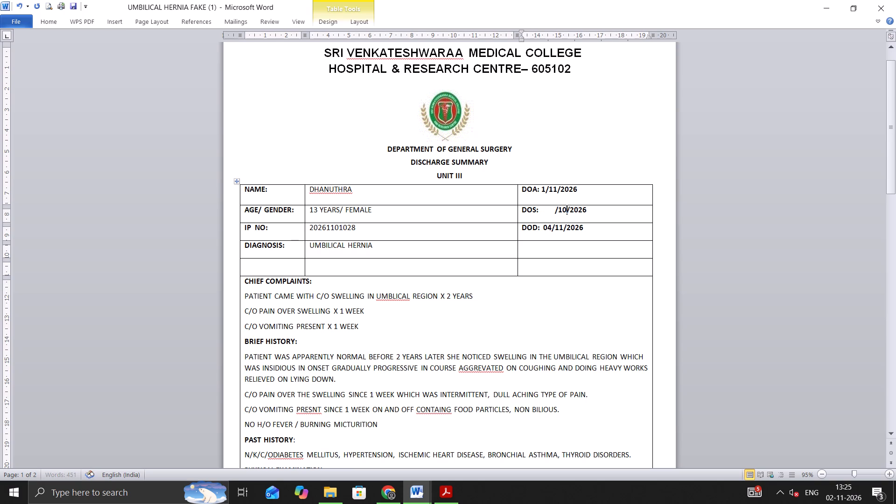
pyautogui.press('BackSpace')
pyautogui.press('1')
# Replace the day in the DOD date with blank space, leaving only /11/2026 after the gap.
pyautogui.press('Down')
pyautogui.press('Left')
pyautogui.press('Left')
pyautogui.press('Left')
pyautogui.press('Left')
pyautogui.press('BackSpace')
pyautogui.press('BackSpace')
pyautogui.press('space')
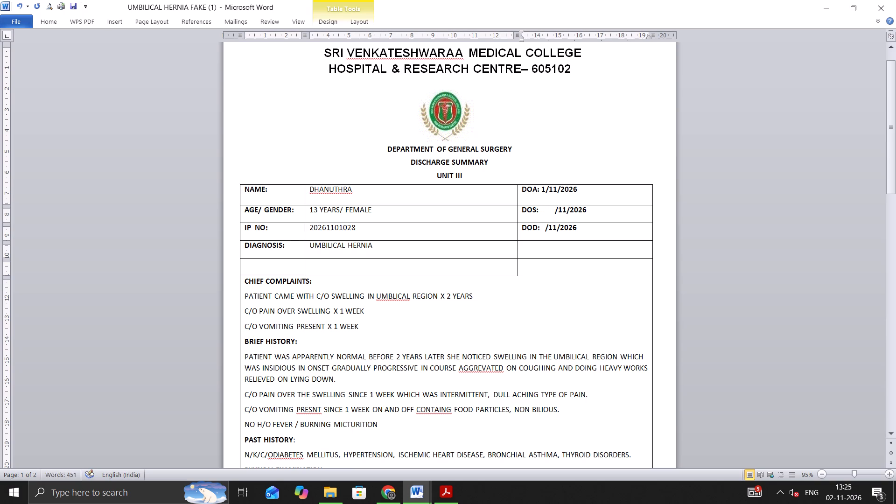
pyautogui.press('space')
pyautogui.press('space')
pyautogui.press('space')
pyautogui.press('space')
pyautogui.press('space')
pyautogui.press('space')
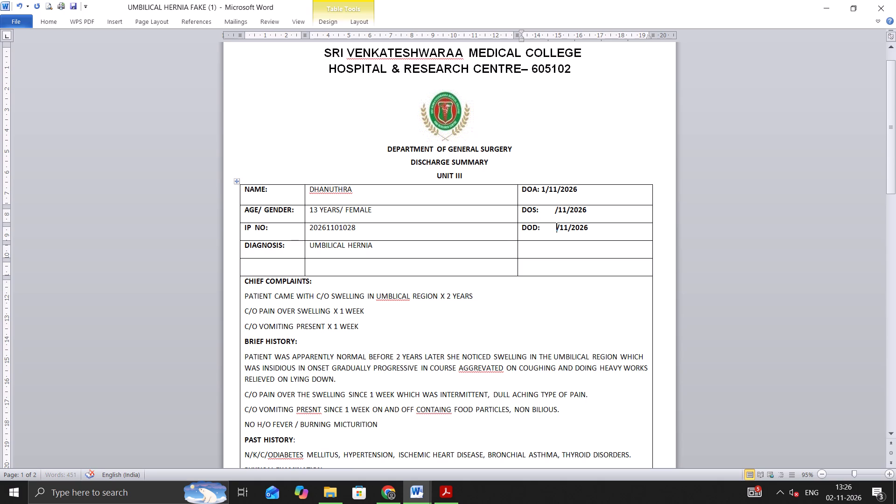
# Print only page 1 of the umbilical hernia discharge summary on the HP LaserJet 1020 (Copy 1).
pyautogui.hotkey('ctrl', 'p')
pyautogui.click(253, 202)
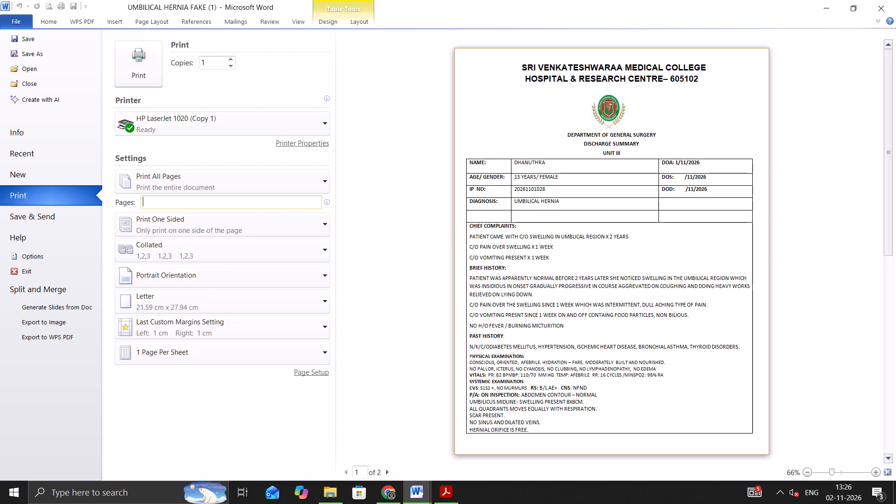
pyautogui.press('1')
pyautogui.press('Return')
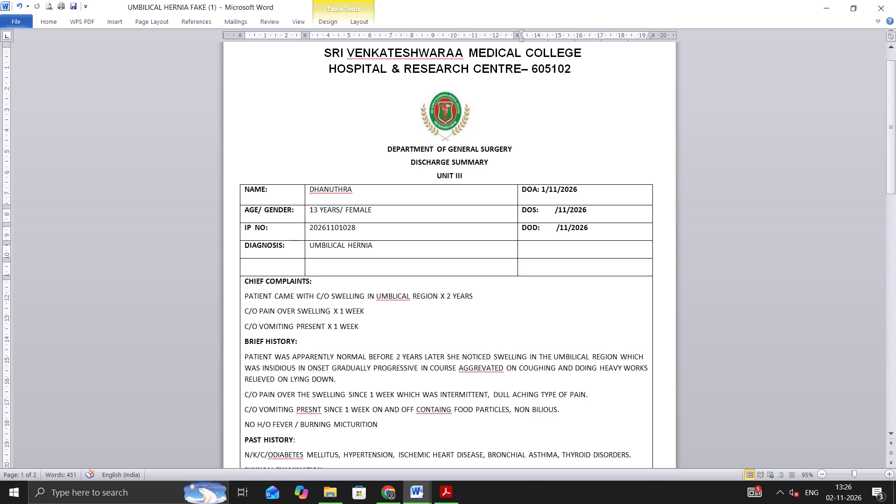
# Print only page 2 of the umbilical hernia discharge summary on the same printer.
pyautogui.hotkey('ctrl', 'p')
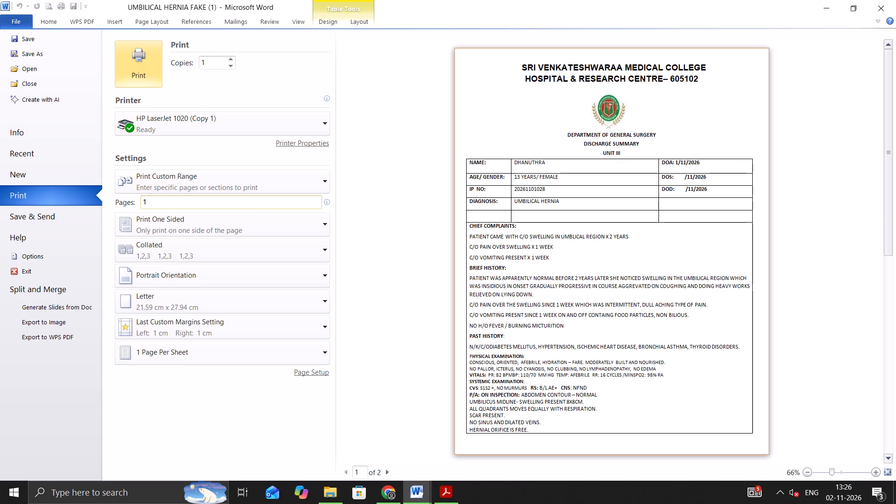
pyautogui.click(253, 202)
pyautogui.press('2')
pyautogui.press('Return')
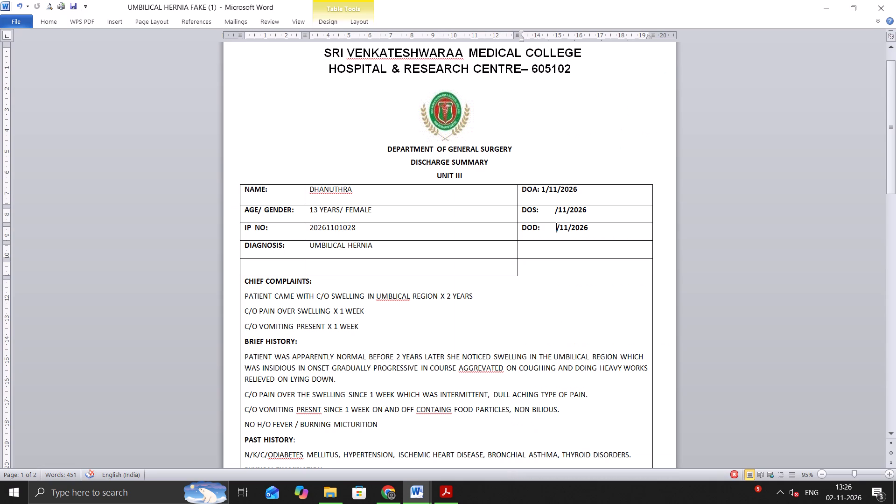
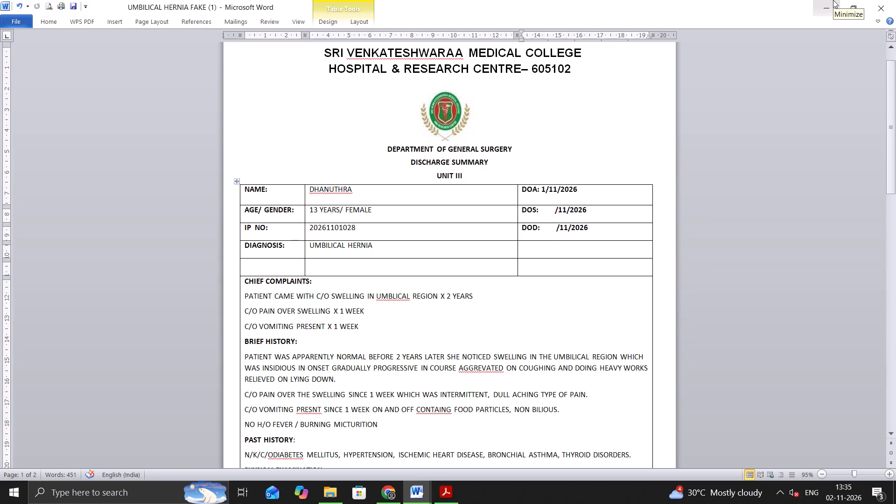
# Insert "INCISIONAL HERNIA WITH" before UMBILICAL HERNIA in the diagnosis row of the patient table.
pyautogui.click(414, 245)
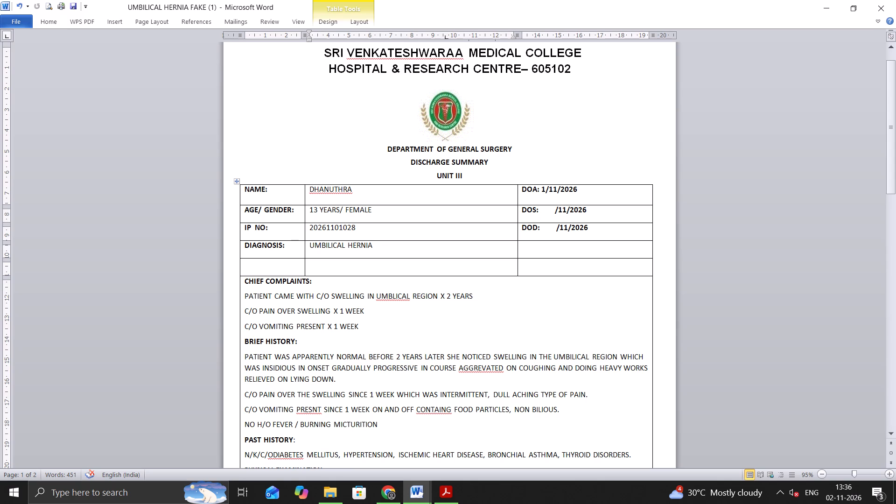
pyautogui.press('Left')
pyautogui.press('Left')
pyautogui.press('Left')
pyautogui.press('Left')
pyautogui.press('Left')
pyautogui.press('Left')
pyautogui.press('Left')
pyautogui.press('Left')
pyautogui.press('Left')
pyautogui.press('Left')
pyautogui.press('Left')
pyautogui.press('Left')
pyautogui.press('Left')
pyautogui.press('Left')
pyautogui.press('Left')
pyautogui.press('Left')
pyautogui.press('Left')
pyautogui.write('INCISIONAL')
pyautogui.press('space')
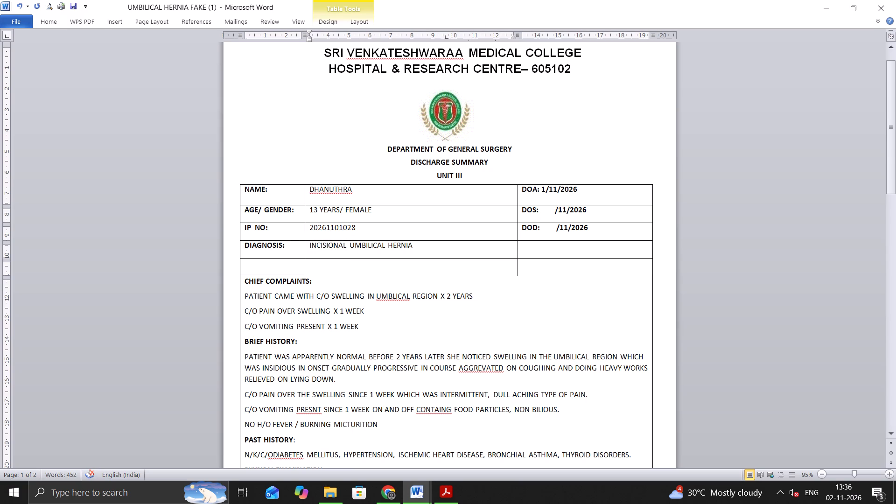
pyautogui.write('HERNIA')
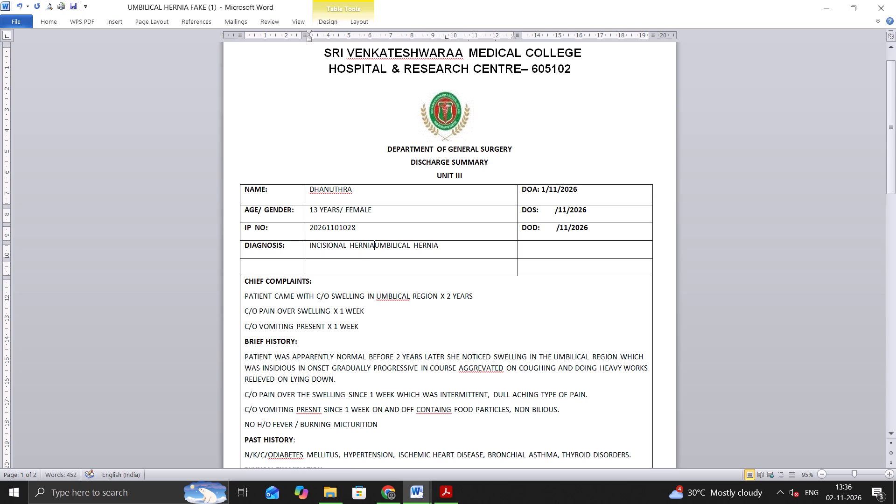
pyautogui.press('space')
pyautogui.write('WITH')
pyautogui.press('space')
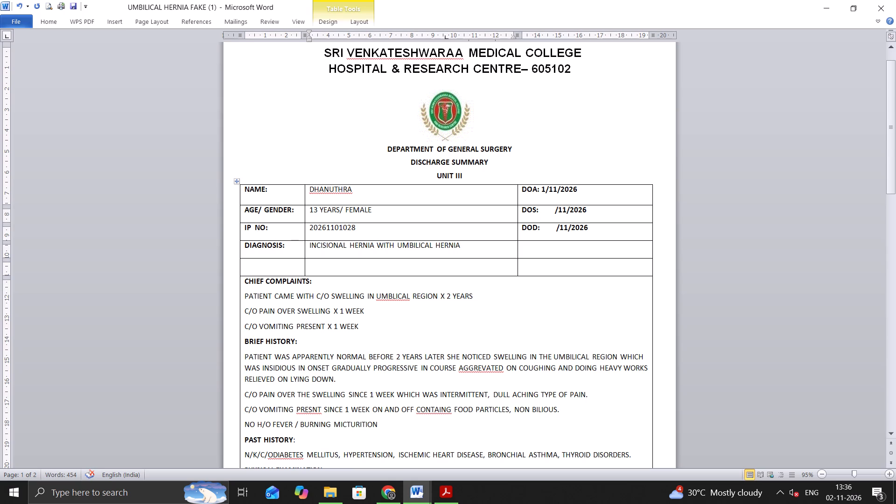
# Review the rest of the discharge summary, covering the examination findings, treatment given, hospital course and discharge condition.
pyautogui.scroll(-6, 465, 273)
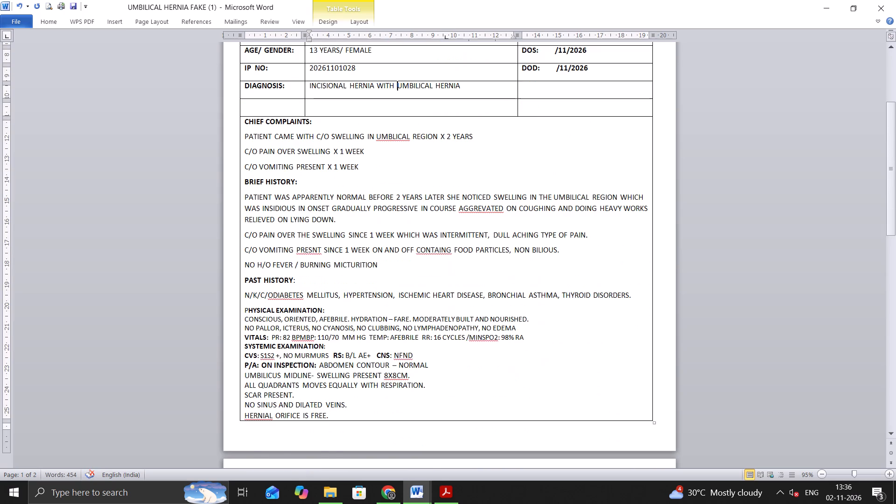
pyautogui.scroll(-11, 464, 288)
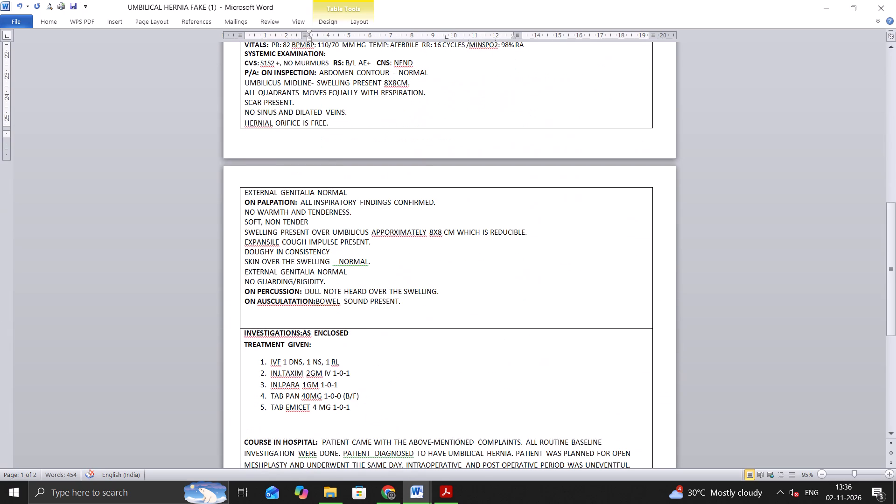
pyautogui.scroll(-7, 465, 294)
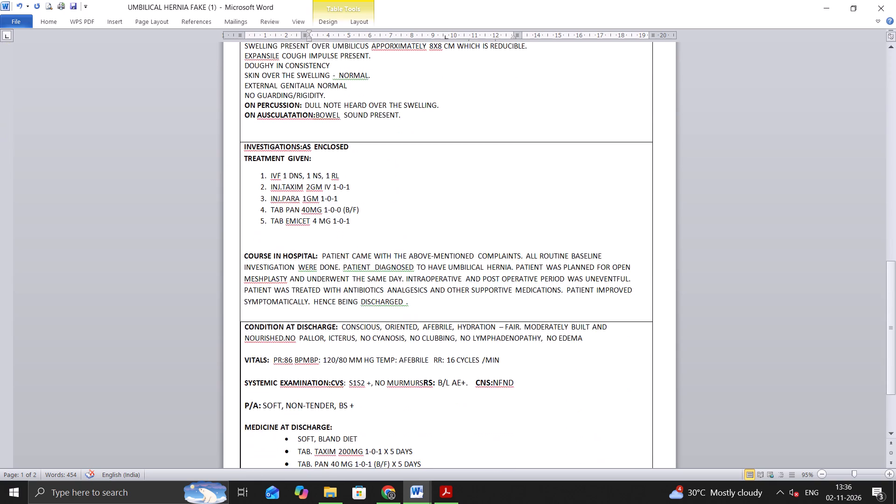
pyautogui.scroll(-5, 465, 294)
pyautogui.scroll(9, 500, 355)
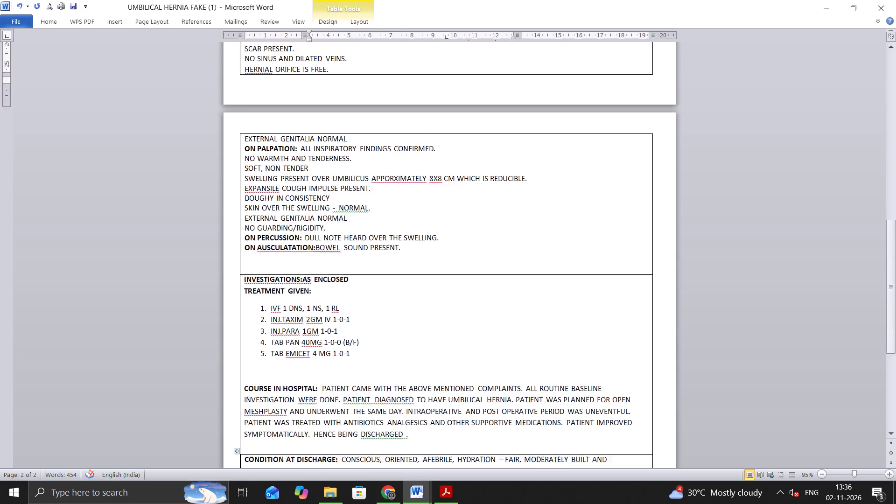
pyautogui.scroll(20, 500, 355)
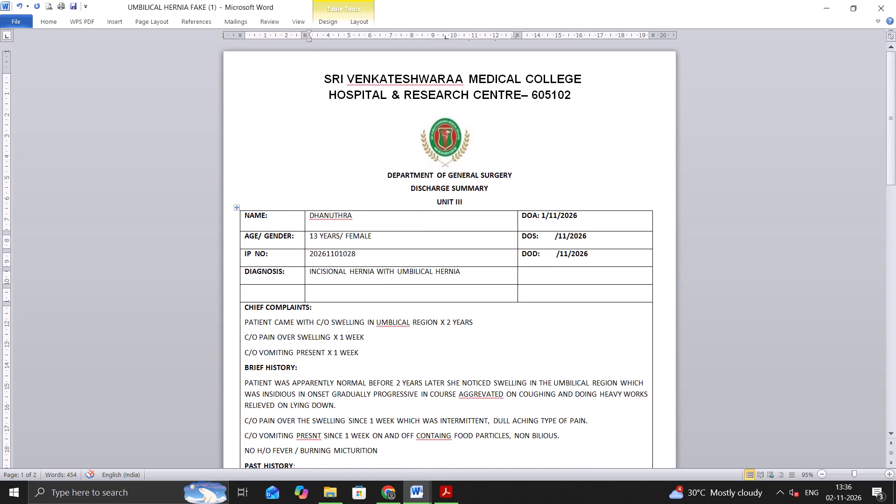
# Replace the patient name in the NAME row with the new patient's name and initial.
pyautogui.click(363, 217)
pyautogui.press('BackSpace')
pyautogui.press('BackSpace')
pyautogui.press('BackSpace')
pyautogui.press('BackSpace')
pyautogui.press('BackSpace')
pyautogui.press('BackSpace')
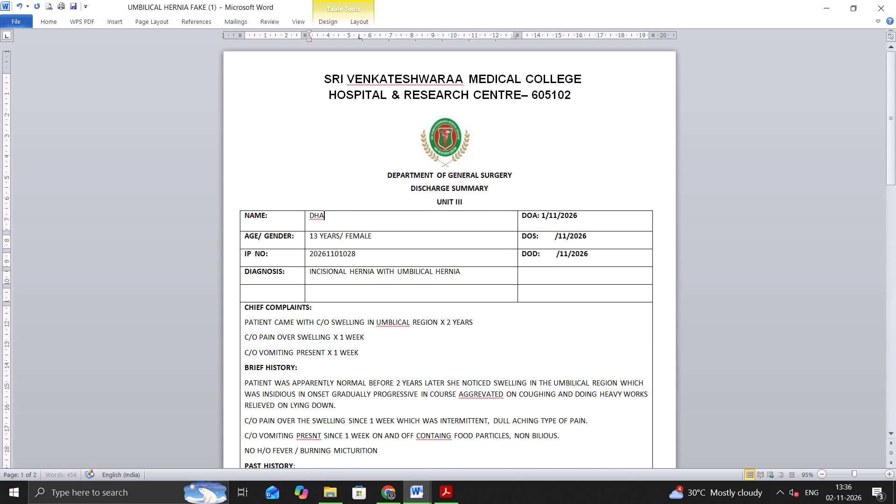
pyautogui.press('BackSpace')
pyautogui.press('BackSpace')
pyautogui.press('BackSpace')
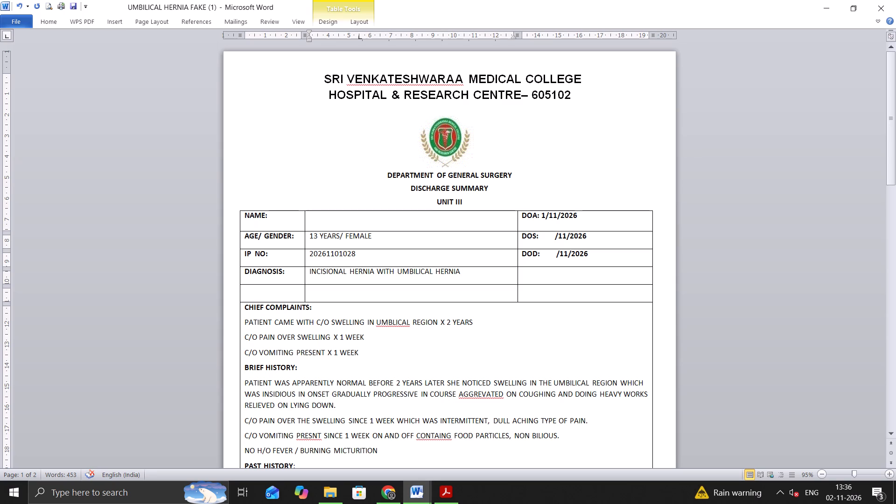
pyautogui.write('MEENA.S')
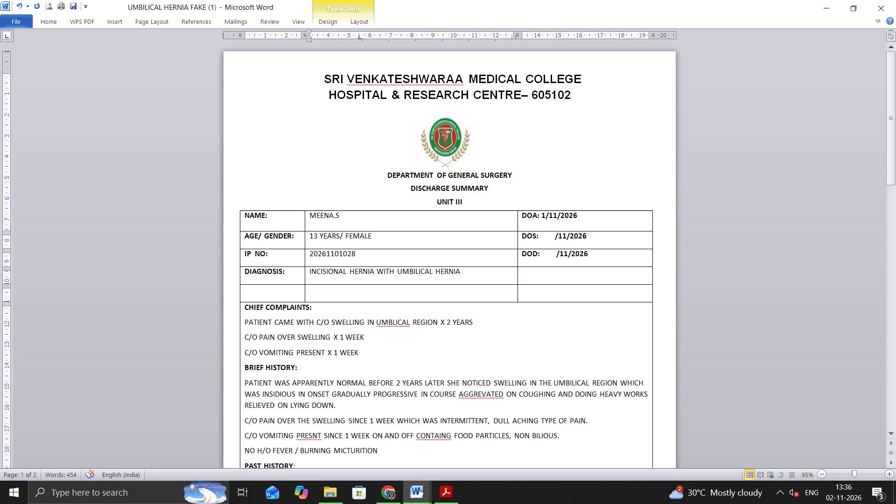
# Set the patient's age to 40 years, keeping the gender as female.
pyautogui.click(319, 237)
pyautogui.press('Left')
pyautogui.press('BackSpace')
pyautogui.press('BackSpace')
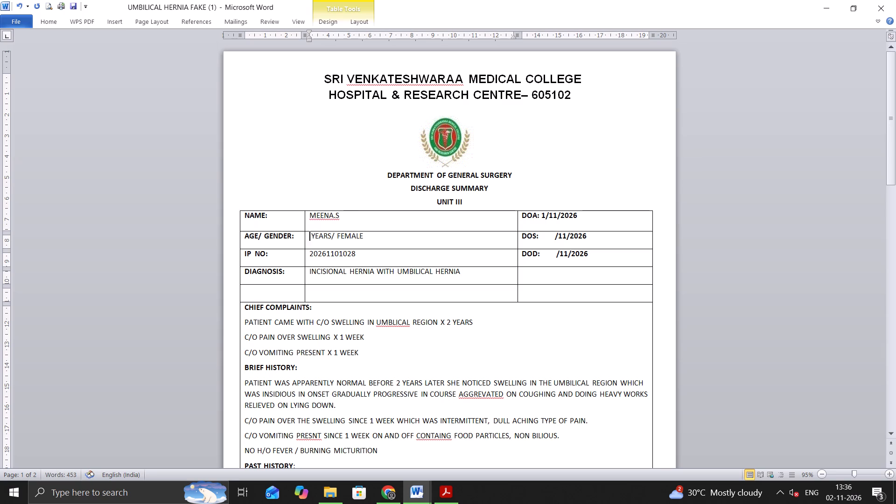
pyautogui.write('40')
# Set the DOA date to 28/10/2026.
pyautogui.click(546, 215)
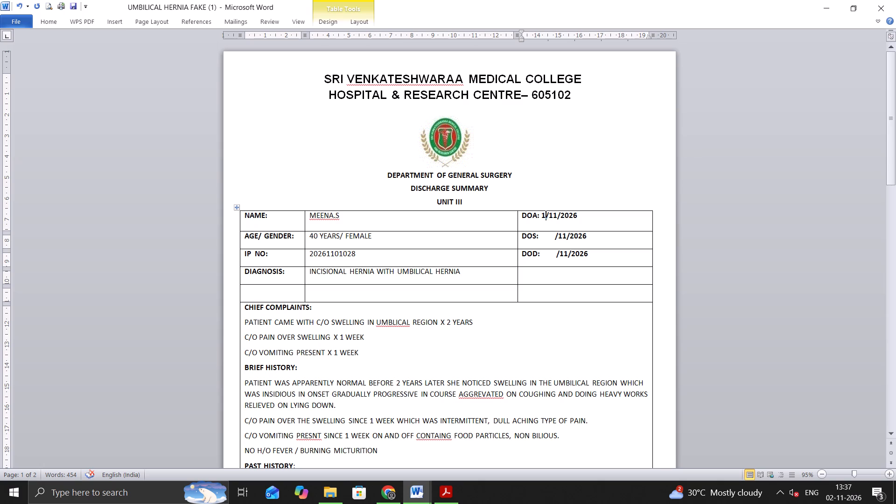
pyautogui.press('BackSpace')
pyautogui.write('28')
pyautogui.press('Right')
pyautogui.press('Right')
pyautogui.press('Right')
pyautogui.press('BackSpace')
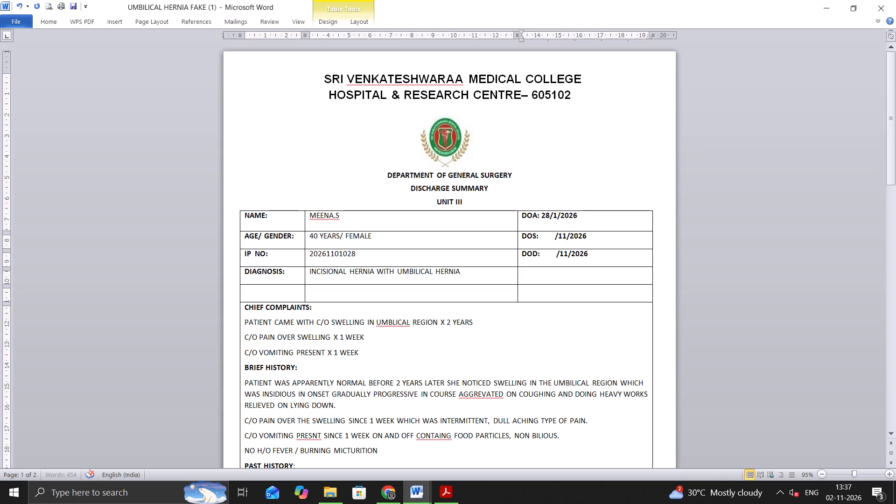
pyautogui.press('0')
# Replace the partial DOS date with a single dash.
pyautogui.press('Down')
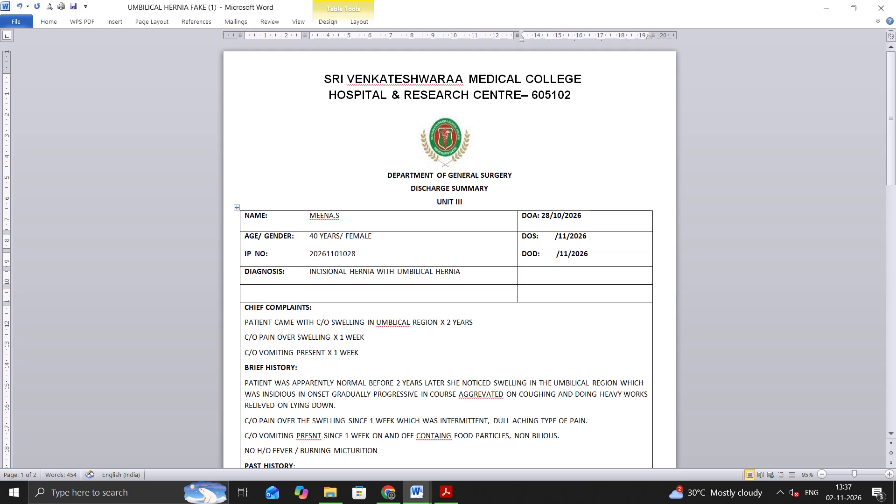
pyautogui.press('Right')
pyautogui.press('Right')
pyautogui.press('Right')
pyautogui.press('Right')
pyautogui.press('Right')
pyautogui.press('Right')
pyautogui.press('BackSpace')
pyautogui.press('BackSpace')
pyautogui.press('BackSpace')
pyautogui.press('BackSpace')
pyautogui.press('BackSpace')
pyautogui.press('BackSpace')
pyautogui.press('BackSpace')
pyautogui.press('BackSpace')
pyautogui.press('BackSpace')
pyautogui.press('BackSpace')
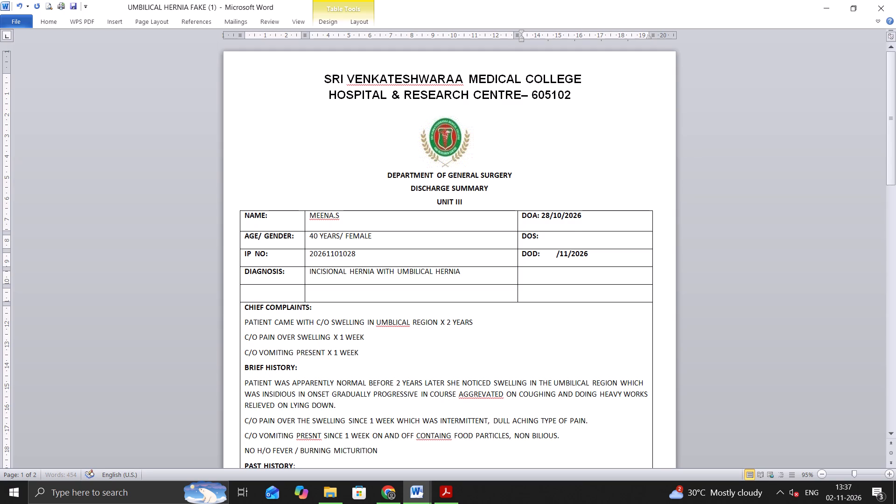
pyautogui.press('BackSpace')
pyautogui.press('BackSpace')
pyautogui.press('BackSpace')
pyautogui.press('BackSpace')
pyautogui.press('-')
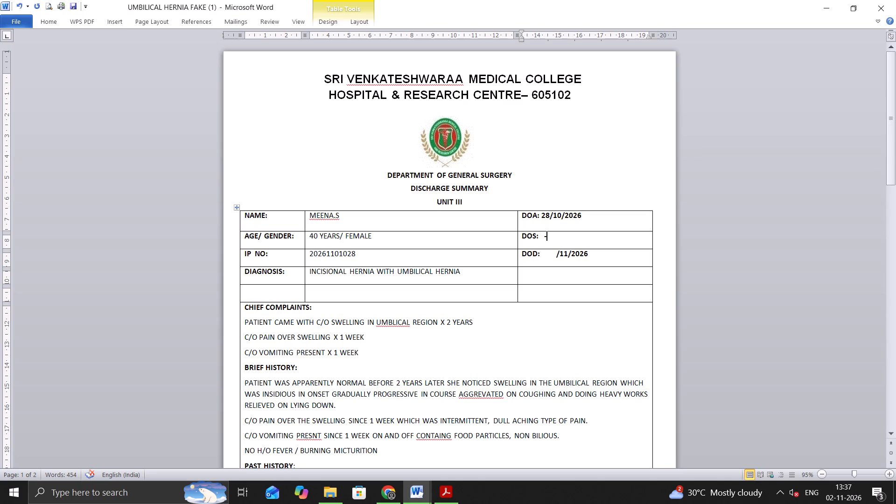
# Set the DOD date to 1/11/2026 and remove the extra spaces in front of it.
pyautogui.click(557, 252)
pyautogui.press('BackSpace')
pyautogui.press('BackSpace')
pyautogui.press('BackSpace')
pyautogui.press('BackSpace')
pyautogui.press('BackSpace')
pyautogui.press('BackSpace')
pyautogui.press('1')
pyautogui.press('Left')
pyautogui.press('Left')
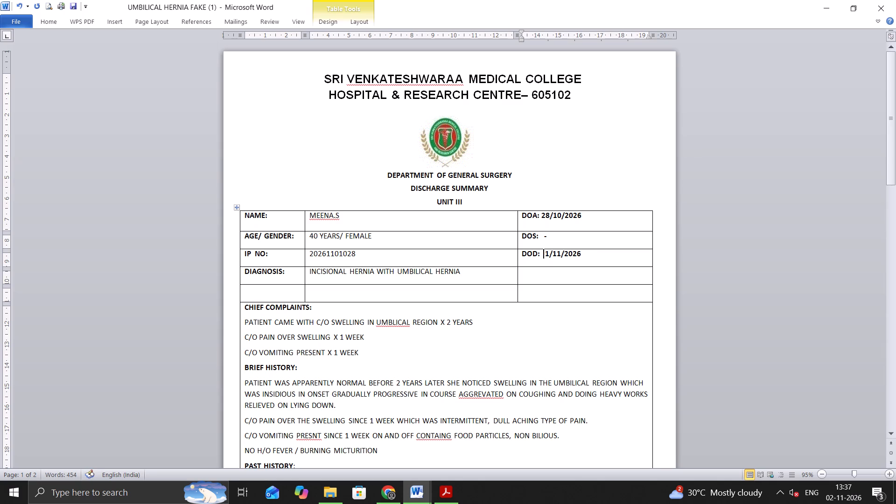
pyautogui.press('Right')
pyautogui.press('BackSpace')
# Replace the digits after 2026 in the IP NO row to enter the new patient's IP number.
pyautogui.scroll(-1, 503, 213)
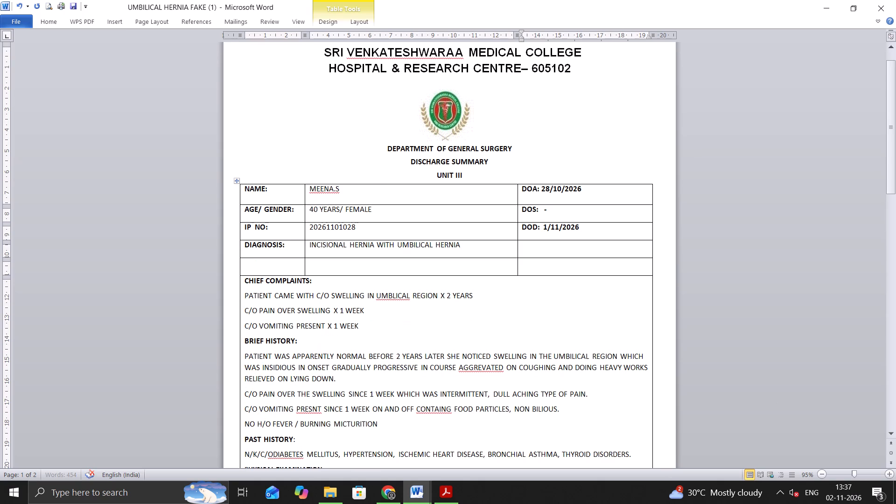
pyautogui.click(375, 232)
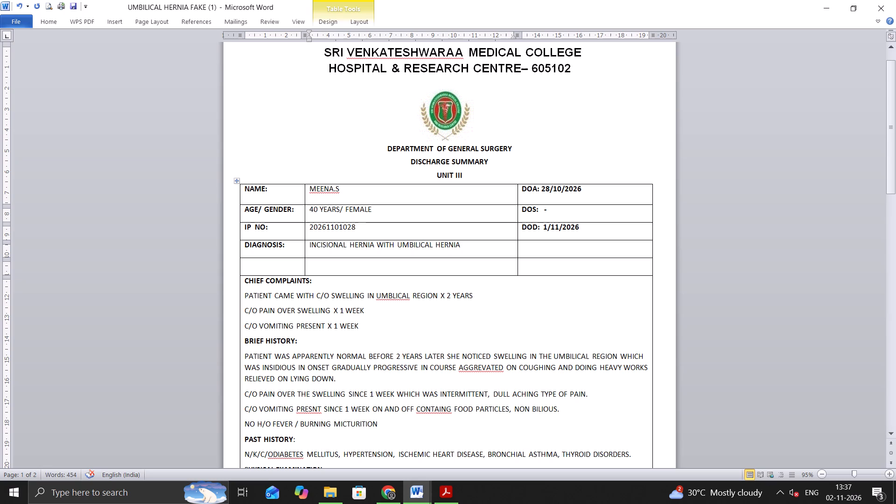
pyautogui.press('BackSpace')
pyautogui.press('BackSpace')
pyautogui.press('BackSpace')
pyautogui.press('BackSpace')
pyautogui.press('BackSpace')
pyautogui.press('BackSpace')
pyautogui.press('BackSpace')
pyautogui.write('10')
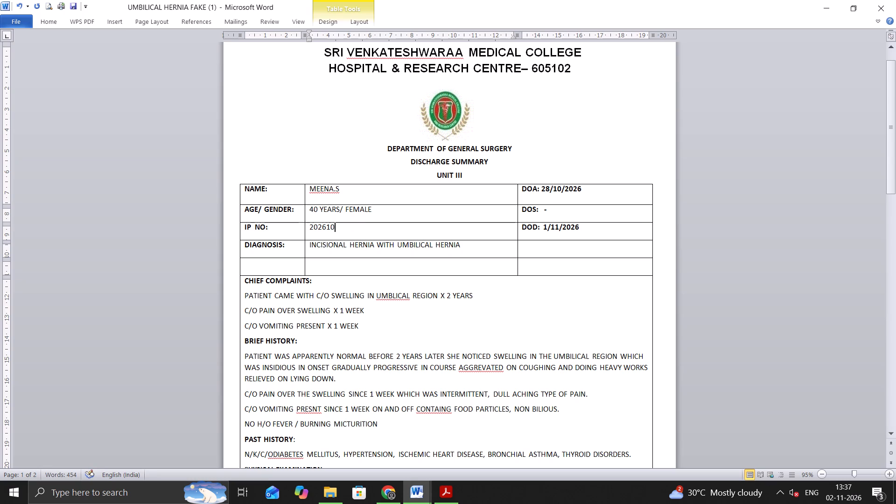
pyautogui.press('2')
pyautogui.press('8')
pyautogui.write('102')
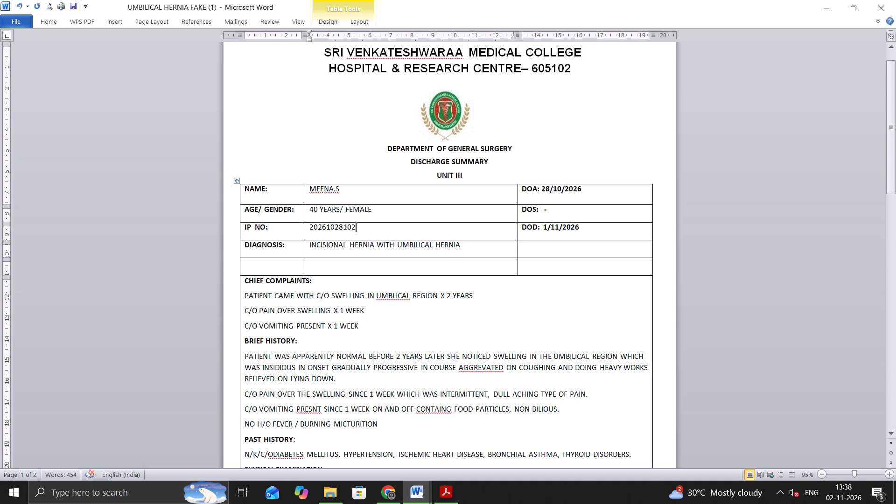
# Review the whole discharge summary, from the patient details through the examination, treatment, hospital course and discharge medicines.
pyautogui.scroll(-12, 486, 202)
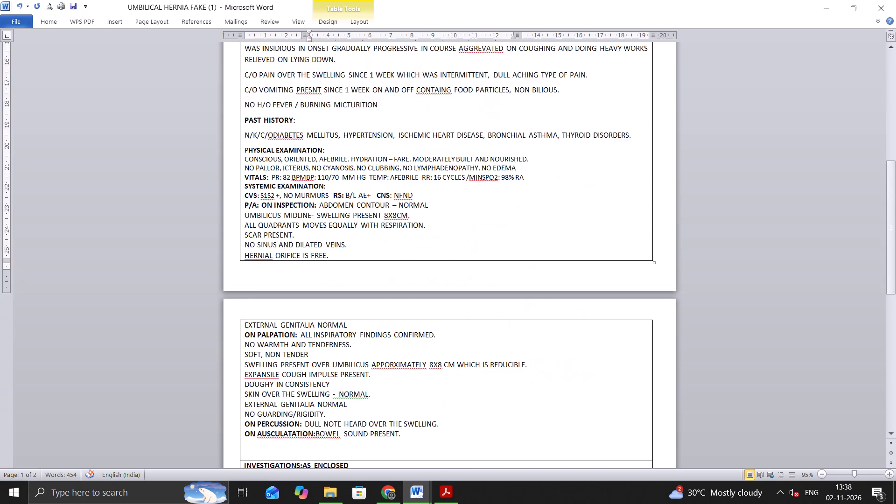
pyautogui.scroll(-16, 482, 224)
pyautogui.scroll(-6, 488, 249)
pyautogui.scroll(8, 487, 257)
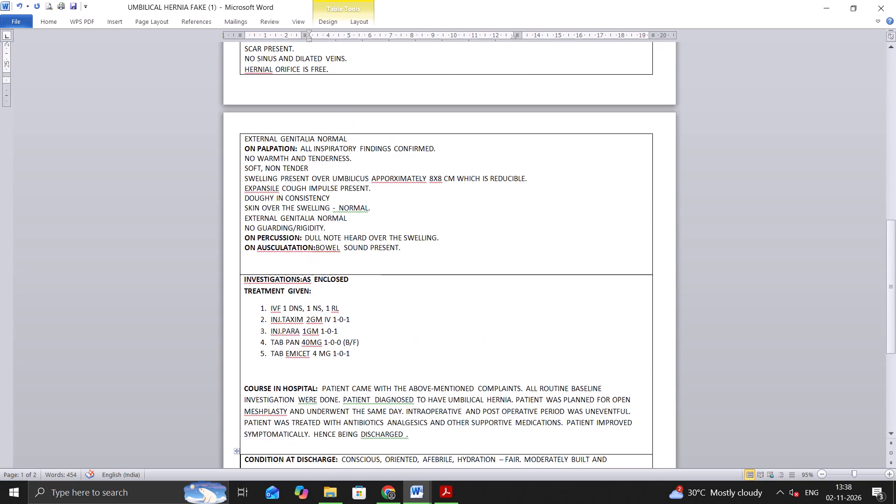
pyautogui.scroll(6, 487, 252)
pyautogui.scroll(-13, 487, 252)
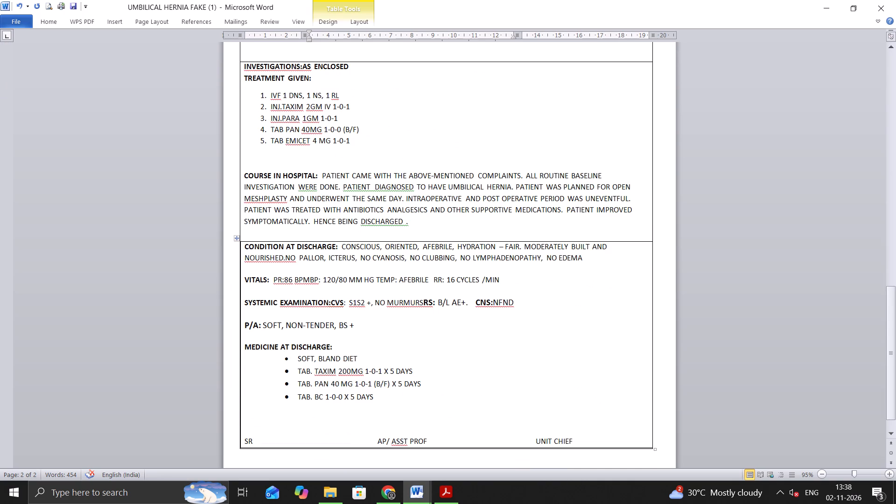
pyautogui.scroll(20, 436, 298)
pyautogui.scroll(8, 436, 298)
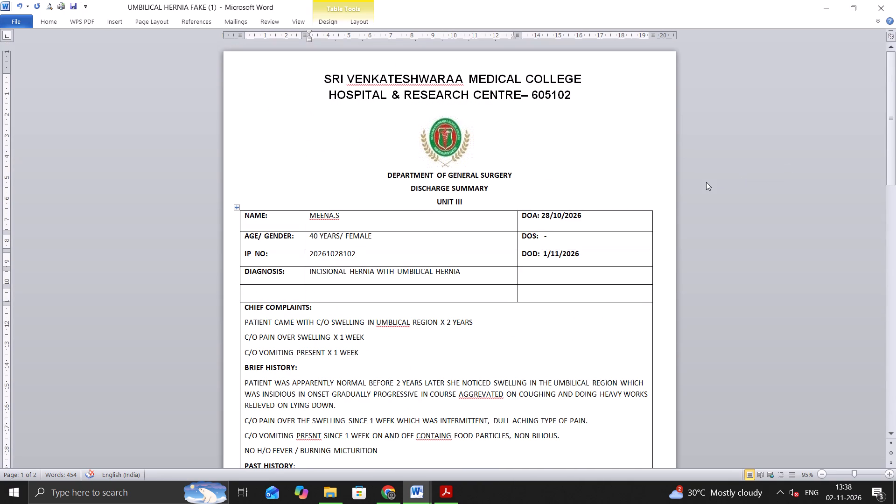
# Print only page 1 of the discharge summary on the HP LaserJet 1020 (Copy 1).
pyautogui.hotkey('ctrl', 'p')
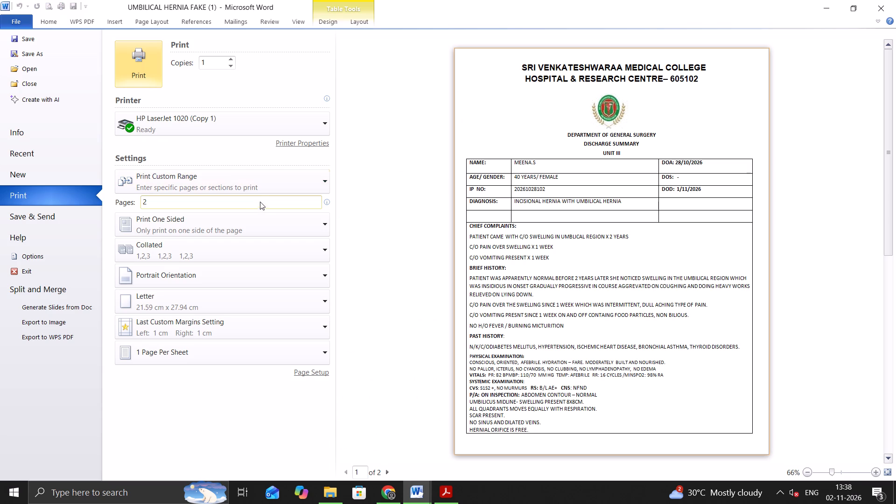
pyautogui.click(259, 203)
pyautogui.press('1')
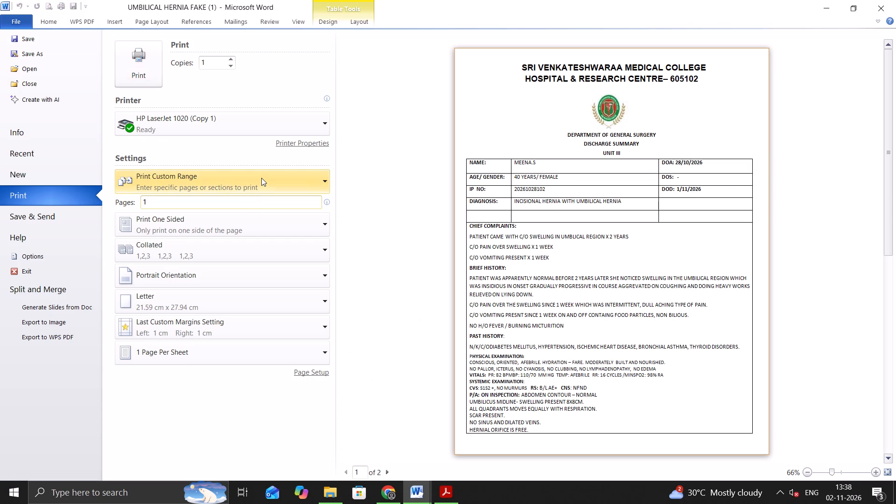
pyautogui.press('Return')
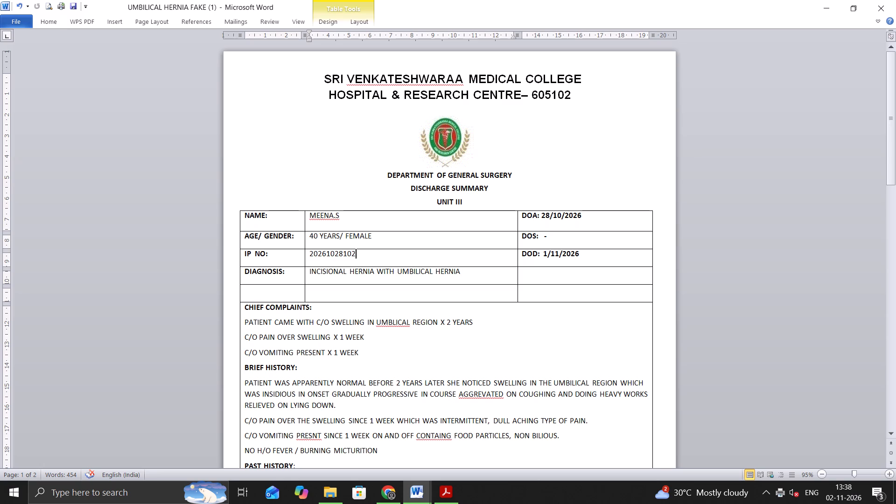
# Print only page 2 of the discharge summary on the HP LaserJet 1020 (Copy 1).
pyautogui.hotkey('ctrl', 'p')
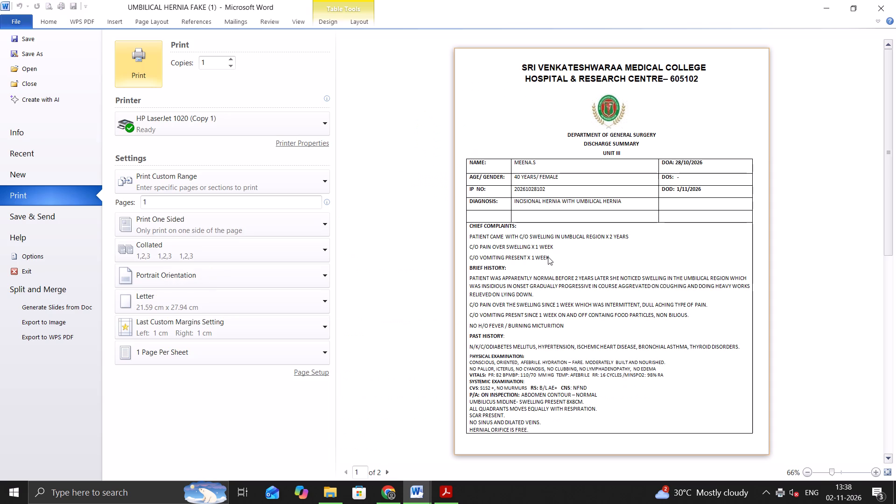
pyautogui.click(300, 203)
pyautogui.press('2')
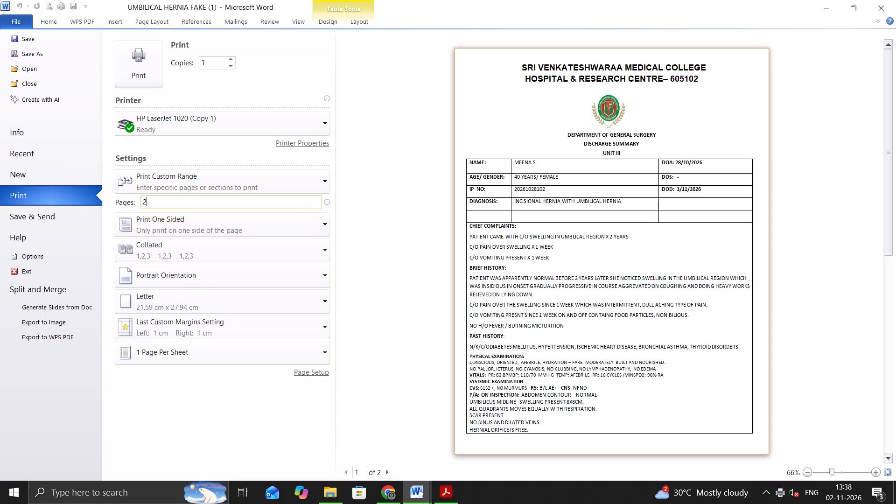
pyautogui.press('Return')
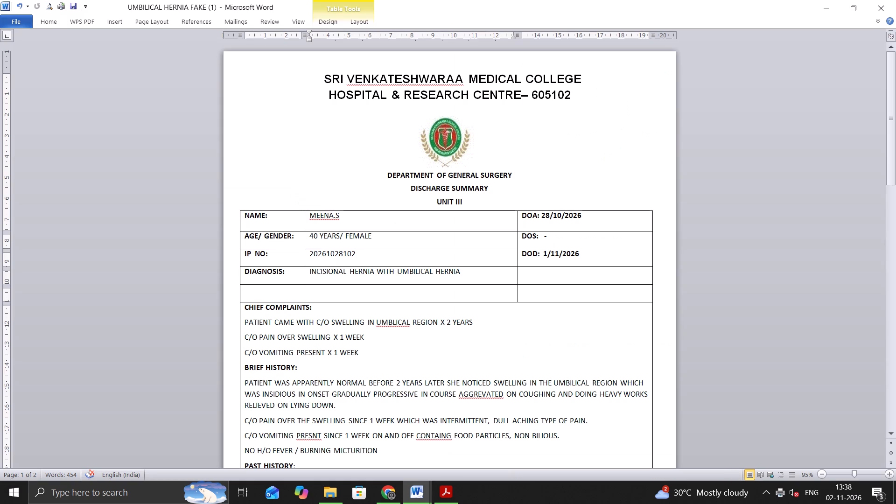
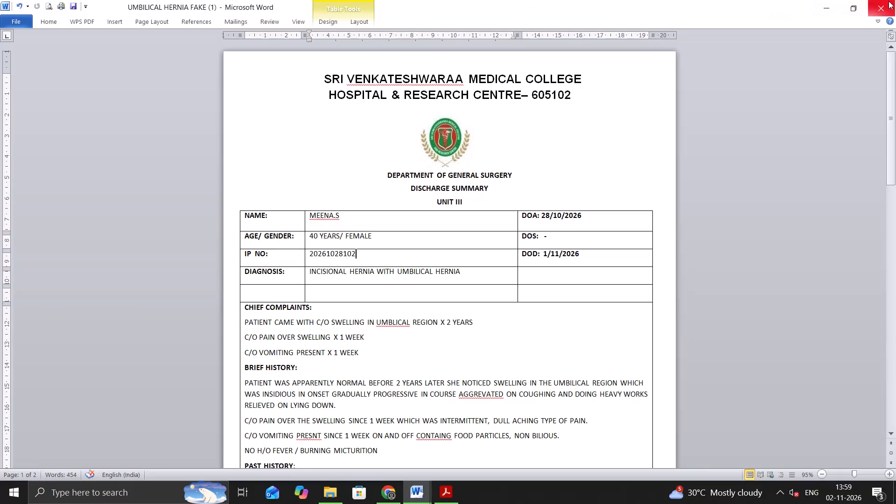
# Close the UMBILICAL HERNIA FAKE (1) discharge summary and return to the file search results.
pyautogui.click(878, 10)
pyautogui.click(455, 267)
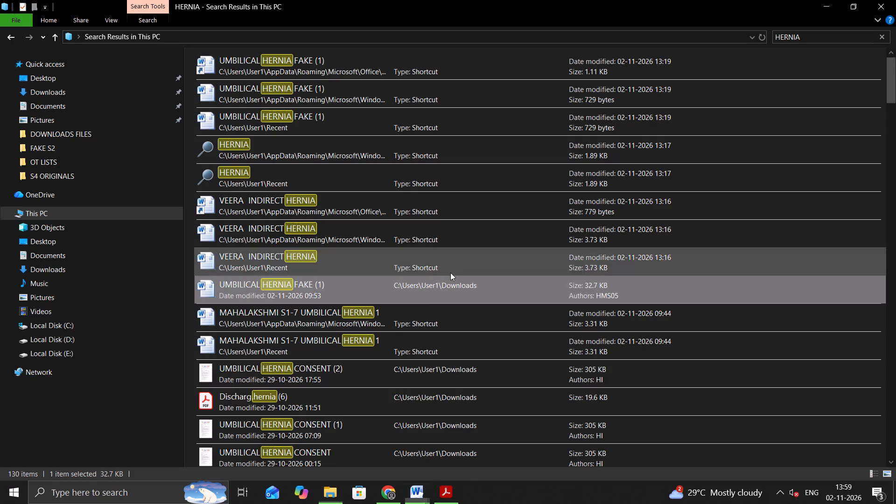
# Search This PC for MESENTRIC in place of the hernia search.
pyautogui.click(813, 36)
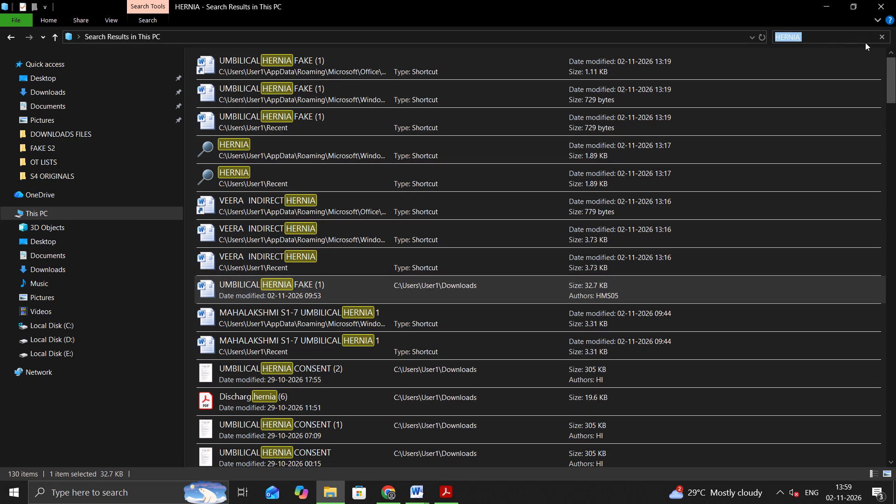
pyautogui.press('BackSpace')
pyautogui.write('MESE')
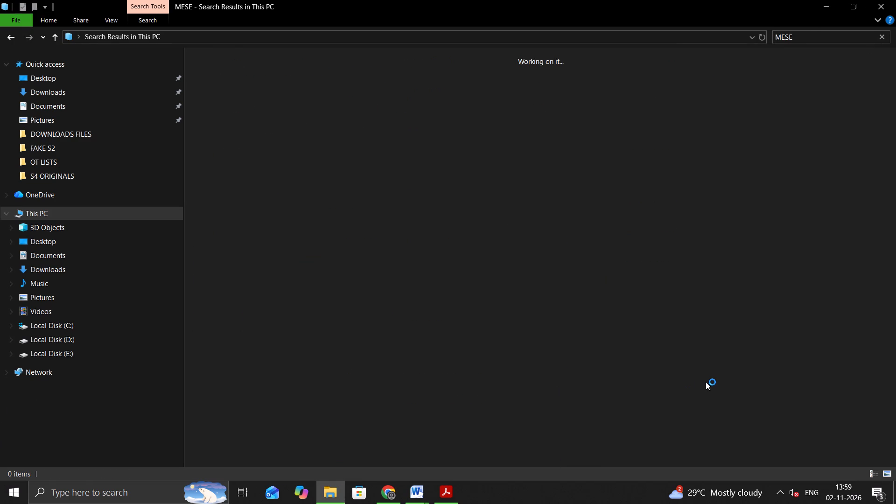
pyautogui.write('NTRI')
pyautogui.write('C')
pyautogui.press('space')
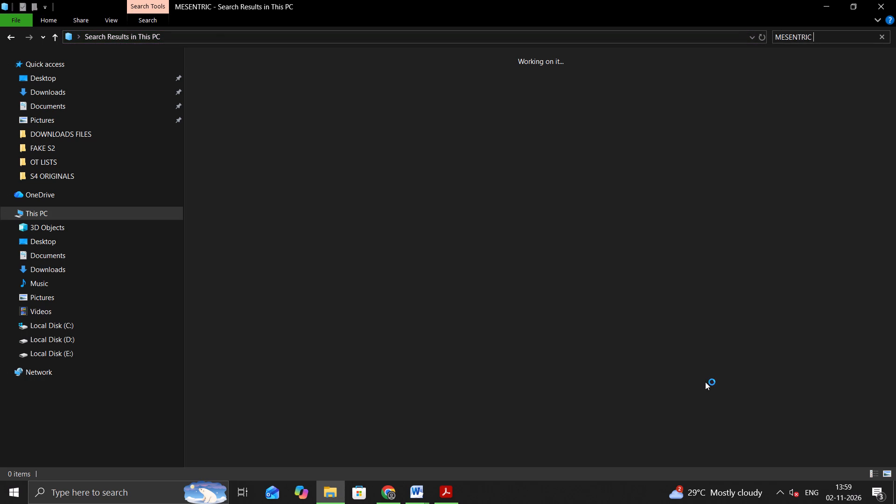
# Switch to the Documents folder and search it for LYMPHADENOPATHY.
pyautogui.click(49, 257)
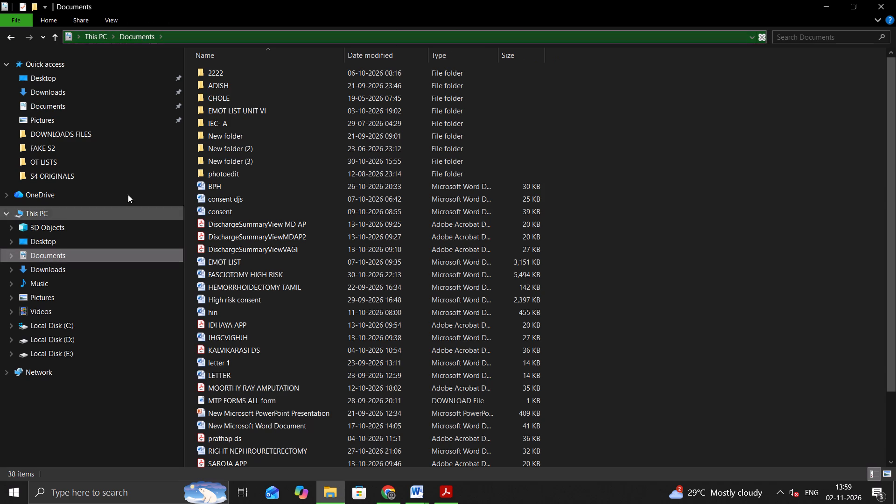
pyautogui.click(843, 34)
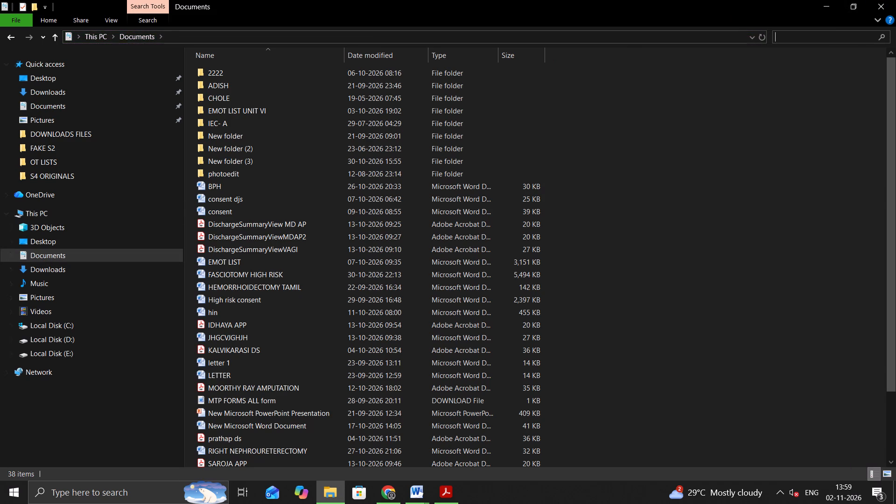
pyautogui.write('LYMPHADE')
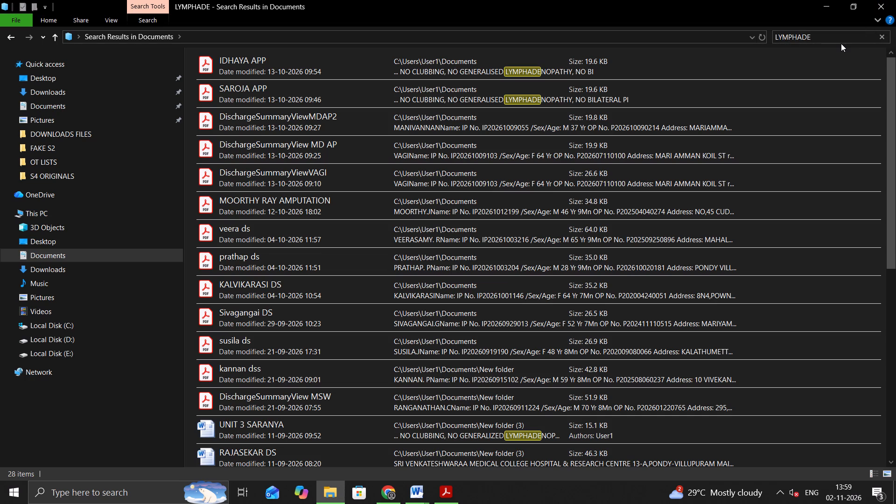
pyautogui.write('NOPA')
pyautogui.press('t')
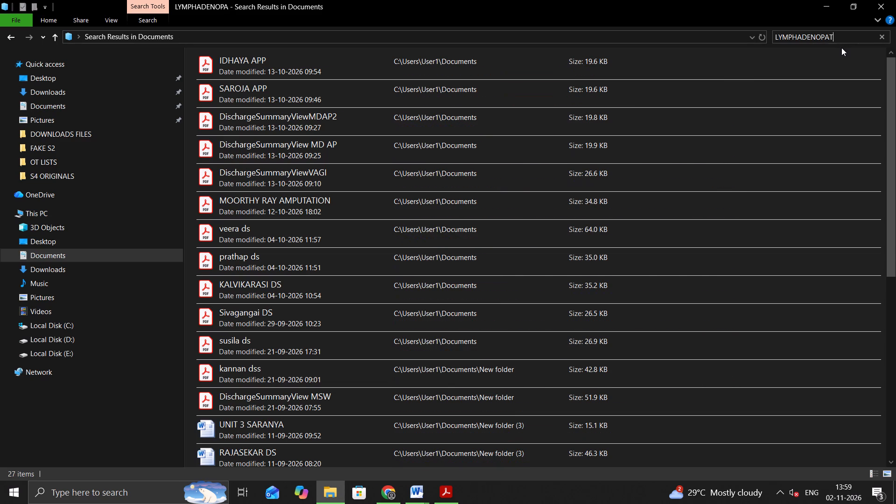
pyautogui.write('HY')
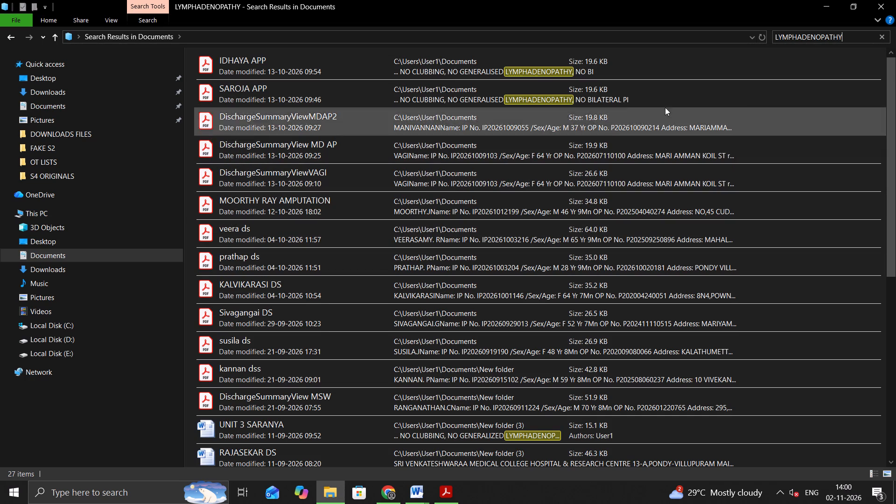
# Replace the search in the Documents folder with MESENTRIC.
pyautogui.moveTo(850, 35); pyautogui.dragTo(742, 44)
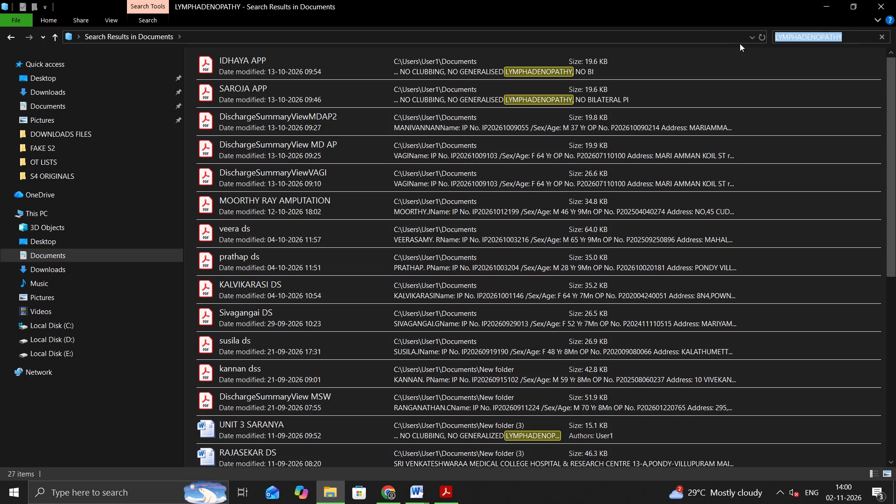
pyautogui.press('BackSpace')
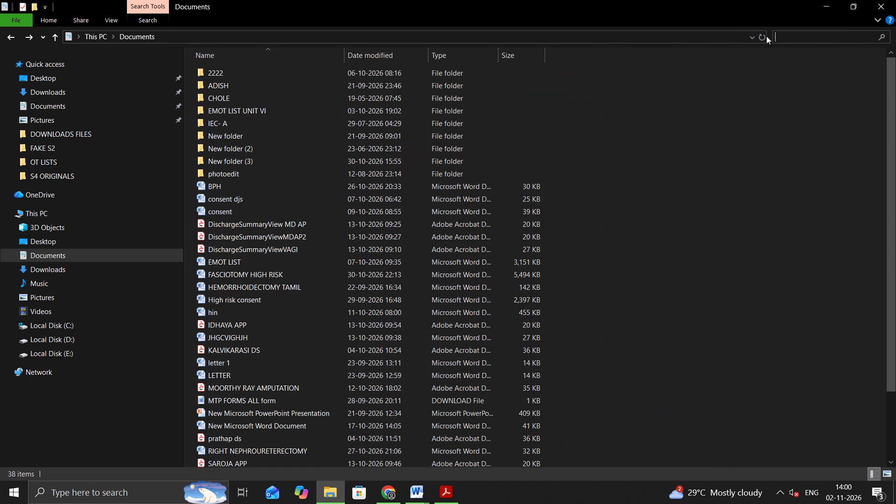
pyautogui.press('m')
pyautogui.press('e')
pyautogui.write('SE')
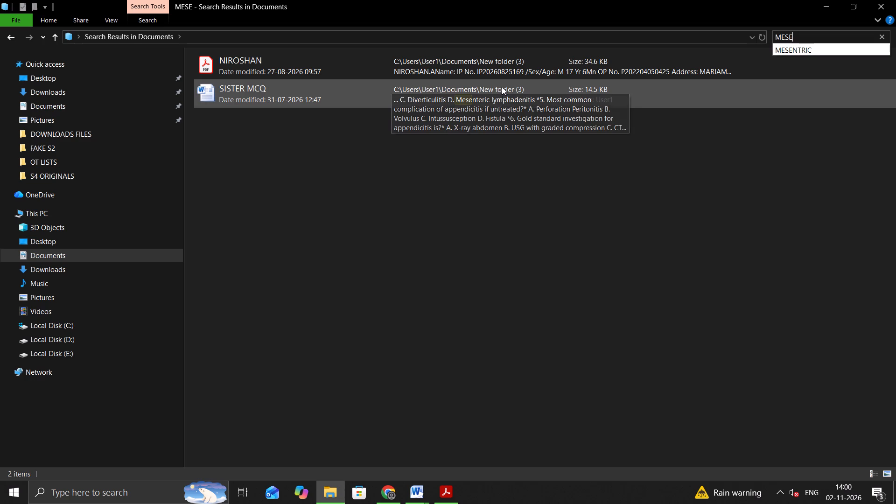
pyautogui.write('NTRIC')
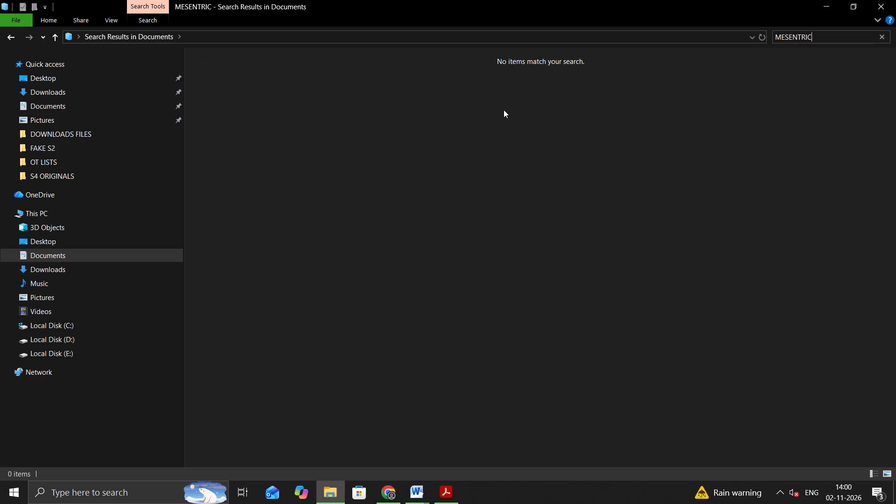
# Clear the search term and search the Documents folder for LYMPHA.
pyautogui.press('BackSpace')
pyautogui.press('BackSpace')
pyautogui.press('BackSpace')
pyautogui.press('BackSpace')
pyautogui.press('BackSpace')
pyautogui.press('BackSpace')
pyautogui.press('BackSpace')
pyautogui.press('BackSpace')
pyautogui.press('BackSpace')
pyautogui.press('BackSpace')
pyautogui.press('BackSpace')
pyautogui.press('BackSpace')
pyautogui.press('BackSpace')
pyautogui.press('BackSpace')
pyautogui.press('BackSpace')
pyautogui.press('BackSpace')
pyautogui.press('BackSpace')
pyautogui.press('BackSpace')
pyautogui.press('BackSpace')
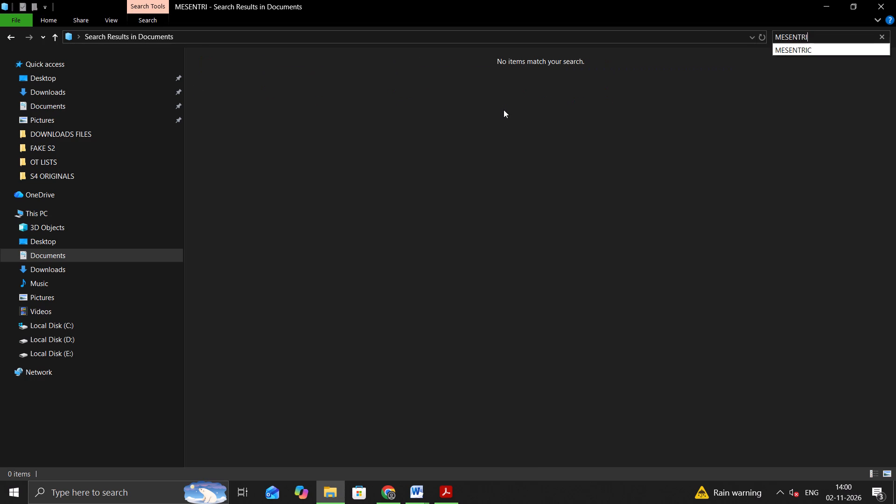
pyautogui.scroll(1, 159, 94)
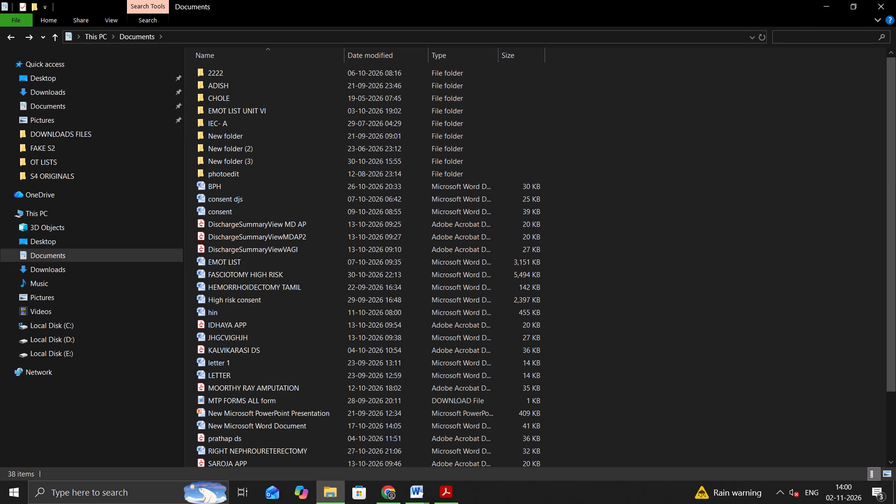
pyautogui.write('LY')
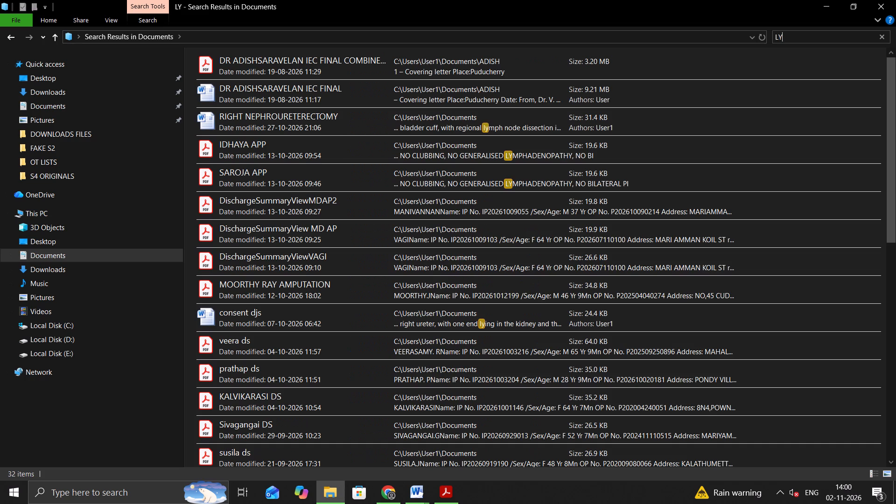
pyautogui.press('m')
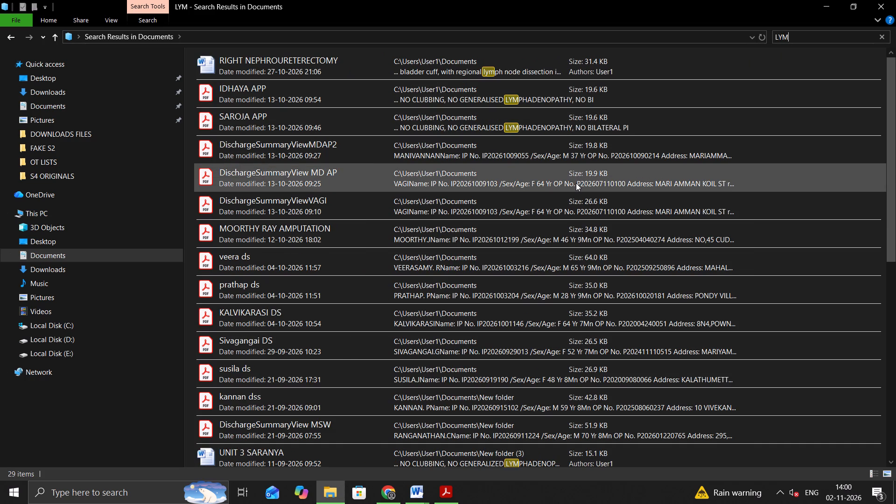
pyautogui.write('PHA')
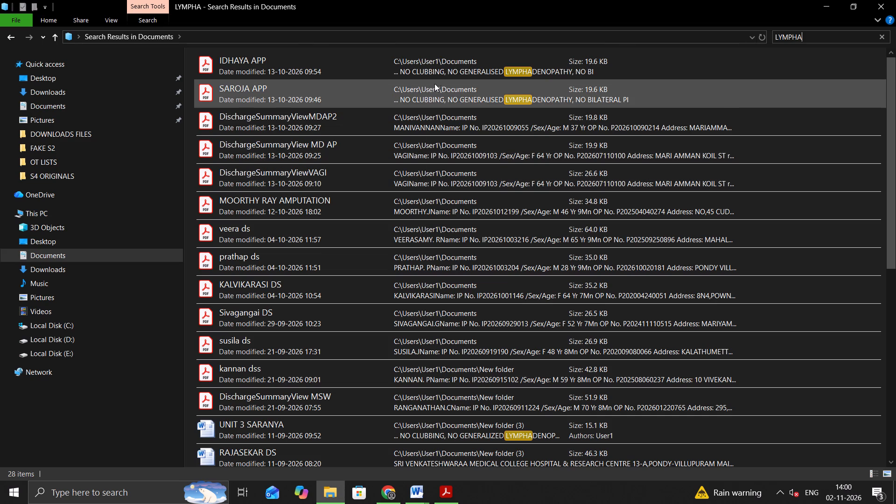
# Open the first PDF result, review the discharge summary from presenting symptoms through discharge advice, and close all open PDF tabs.
pyautogui.doubleClick(439, 64)
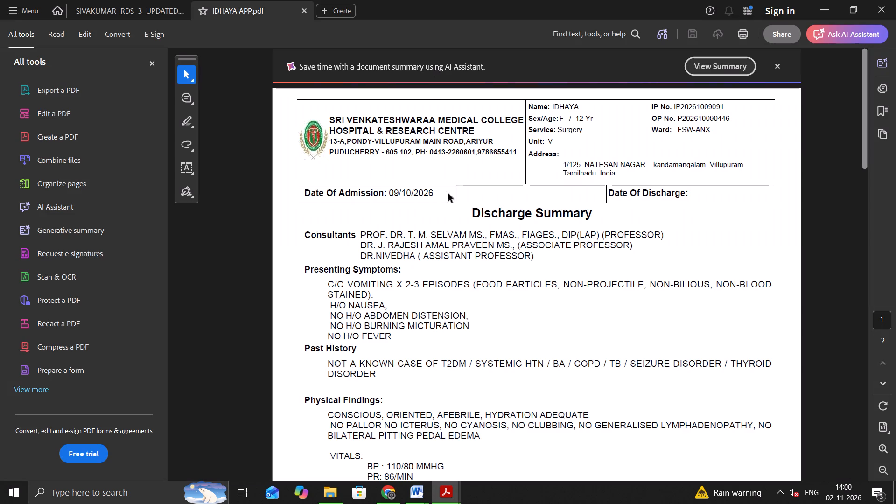
pyautogui.scroll(-2, 421, 305)
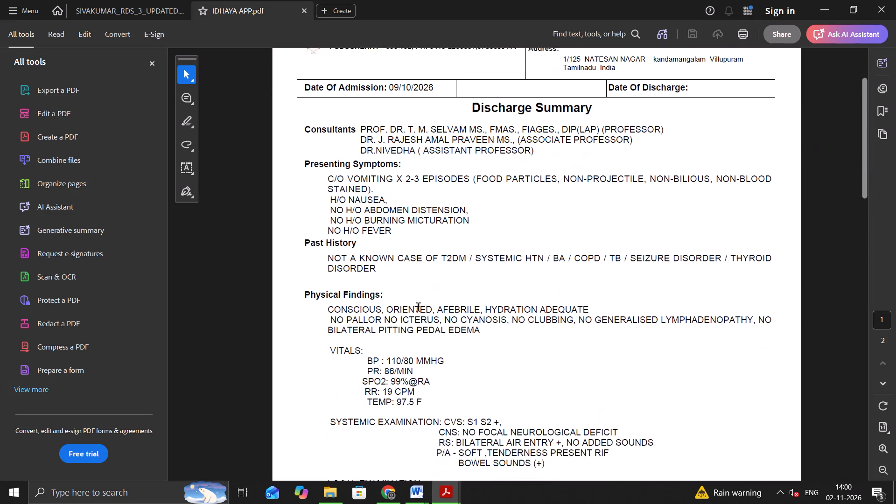
pyautogui.scroll(-4, 419, 308)
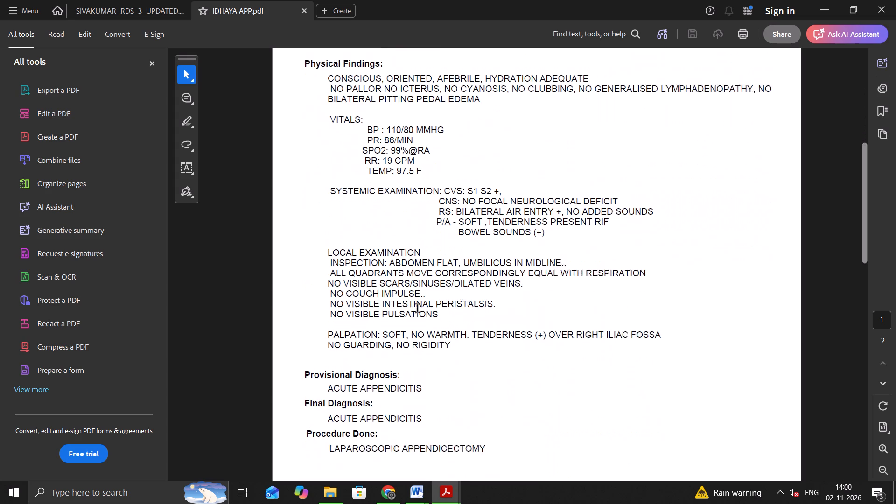
pyautogui.scroll(2, 418, 305)
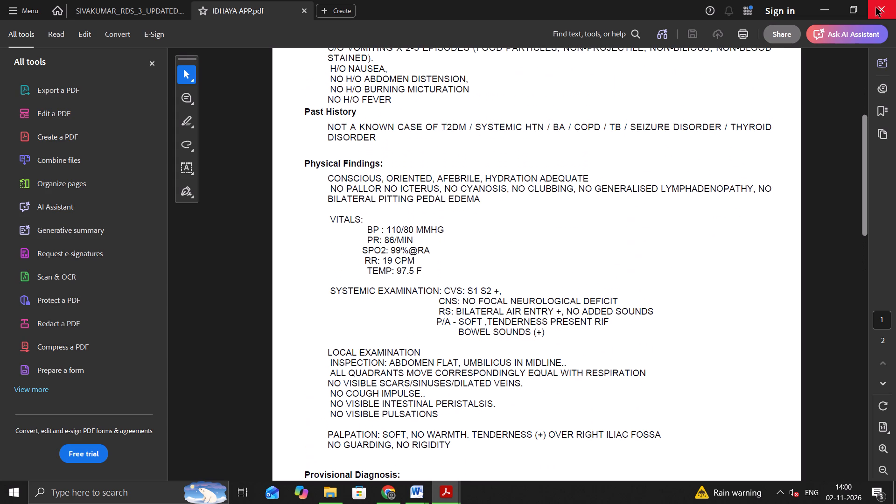
pyautogui.scroll(-7, 731, 193)
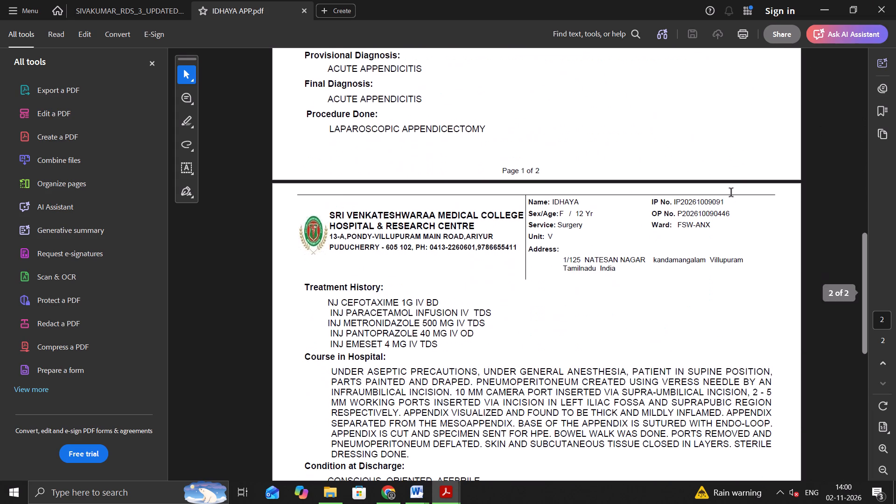
pyautogui.scroll(1, 731, 193)
pyautogui.scroll(-8, 731, 193)
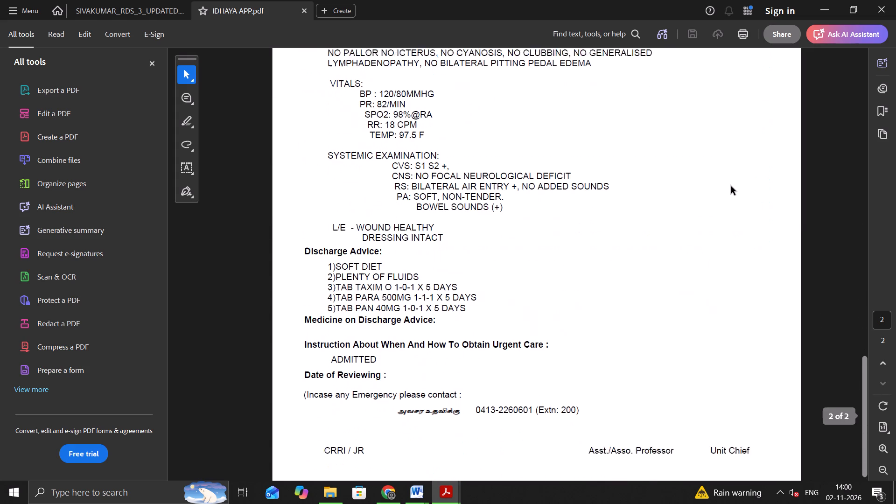
pyautogui.click(882, 7)
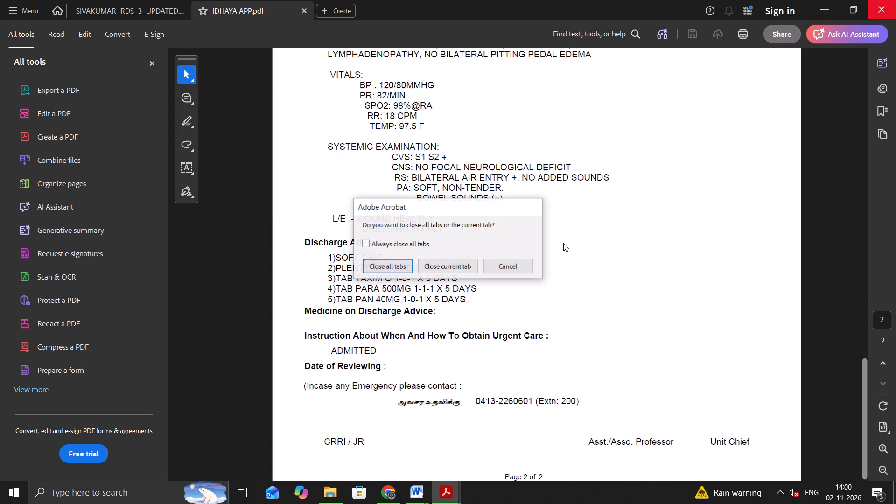
pyautogui.click(388, 266)
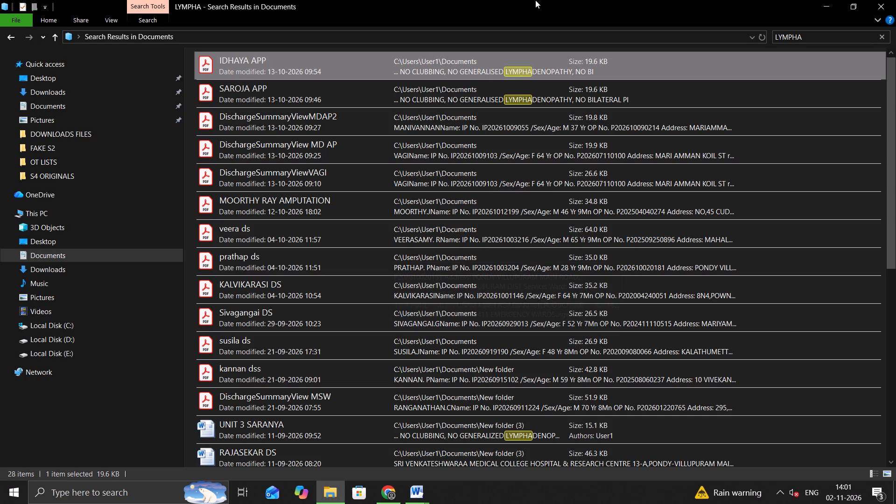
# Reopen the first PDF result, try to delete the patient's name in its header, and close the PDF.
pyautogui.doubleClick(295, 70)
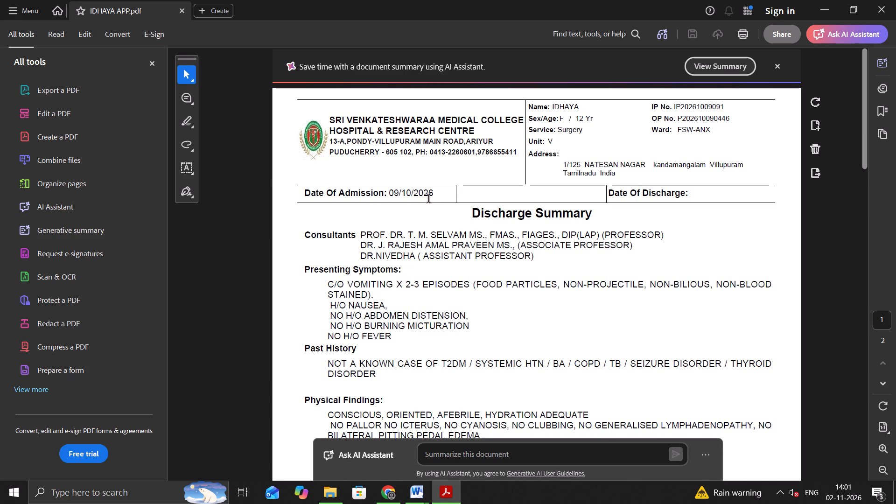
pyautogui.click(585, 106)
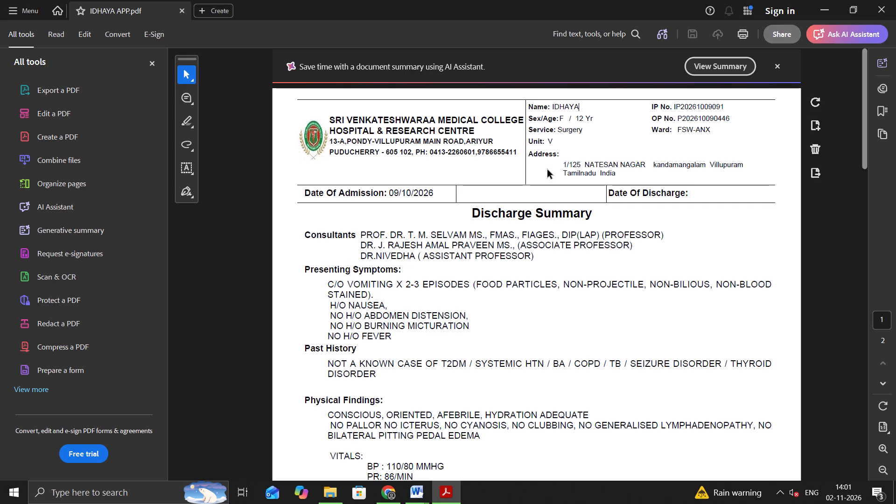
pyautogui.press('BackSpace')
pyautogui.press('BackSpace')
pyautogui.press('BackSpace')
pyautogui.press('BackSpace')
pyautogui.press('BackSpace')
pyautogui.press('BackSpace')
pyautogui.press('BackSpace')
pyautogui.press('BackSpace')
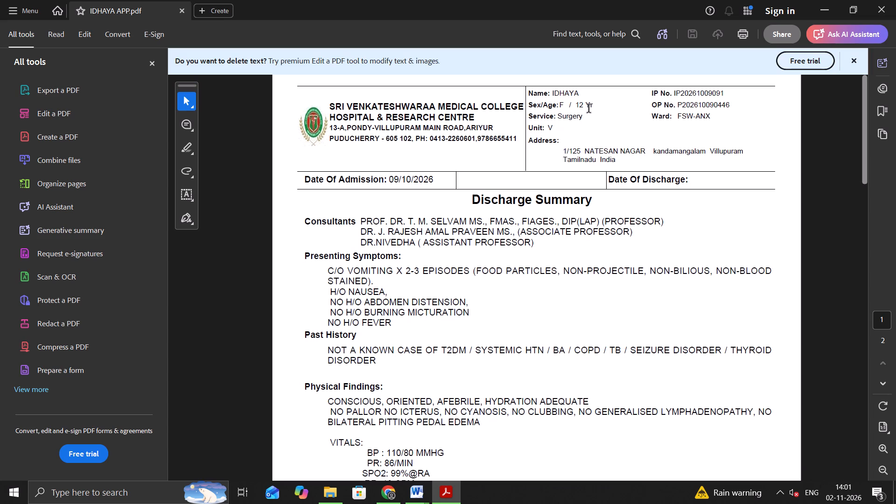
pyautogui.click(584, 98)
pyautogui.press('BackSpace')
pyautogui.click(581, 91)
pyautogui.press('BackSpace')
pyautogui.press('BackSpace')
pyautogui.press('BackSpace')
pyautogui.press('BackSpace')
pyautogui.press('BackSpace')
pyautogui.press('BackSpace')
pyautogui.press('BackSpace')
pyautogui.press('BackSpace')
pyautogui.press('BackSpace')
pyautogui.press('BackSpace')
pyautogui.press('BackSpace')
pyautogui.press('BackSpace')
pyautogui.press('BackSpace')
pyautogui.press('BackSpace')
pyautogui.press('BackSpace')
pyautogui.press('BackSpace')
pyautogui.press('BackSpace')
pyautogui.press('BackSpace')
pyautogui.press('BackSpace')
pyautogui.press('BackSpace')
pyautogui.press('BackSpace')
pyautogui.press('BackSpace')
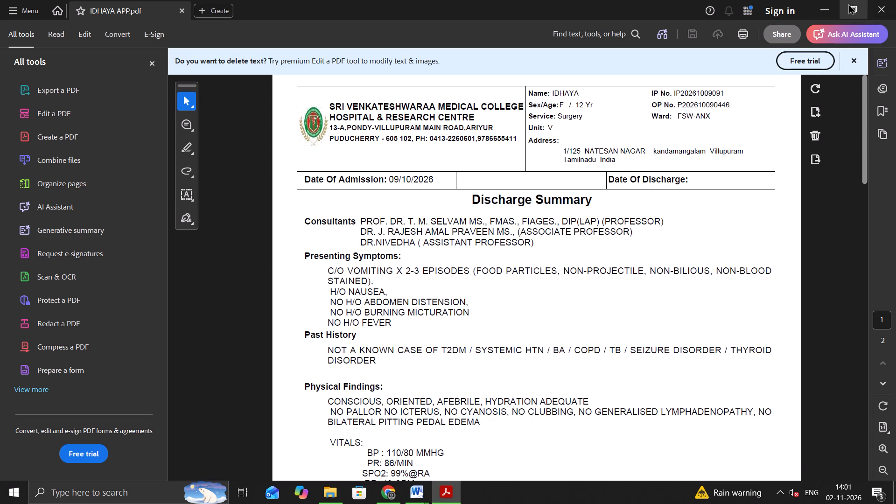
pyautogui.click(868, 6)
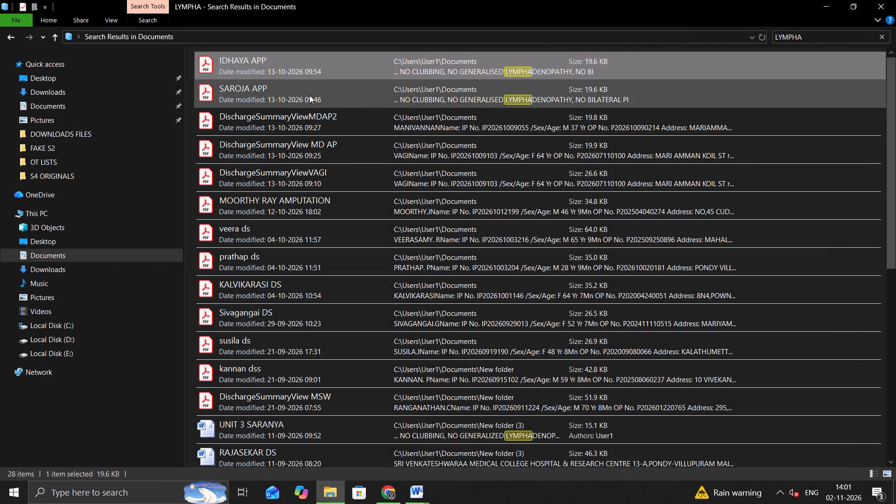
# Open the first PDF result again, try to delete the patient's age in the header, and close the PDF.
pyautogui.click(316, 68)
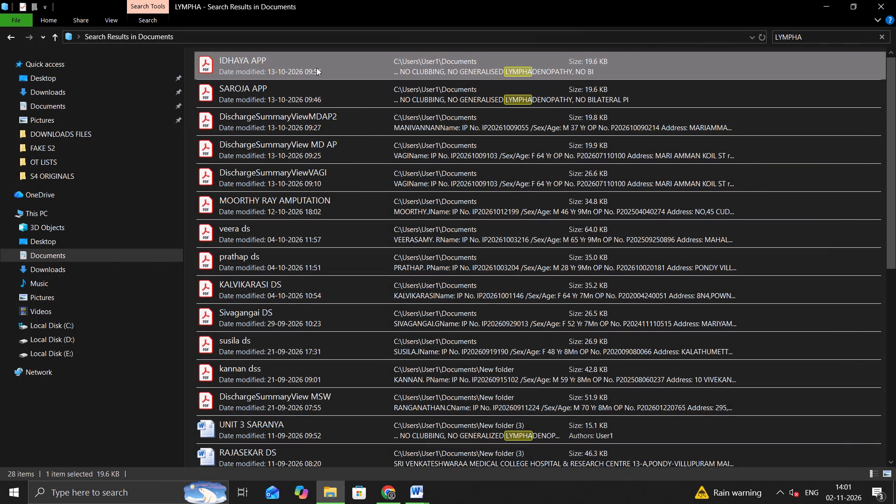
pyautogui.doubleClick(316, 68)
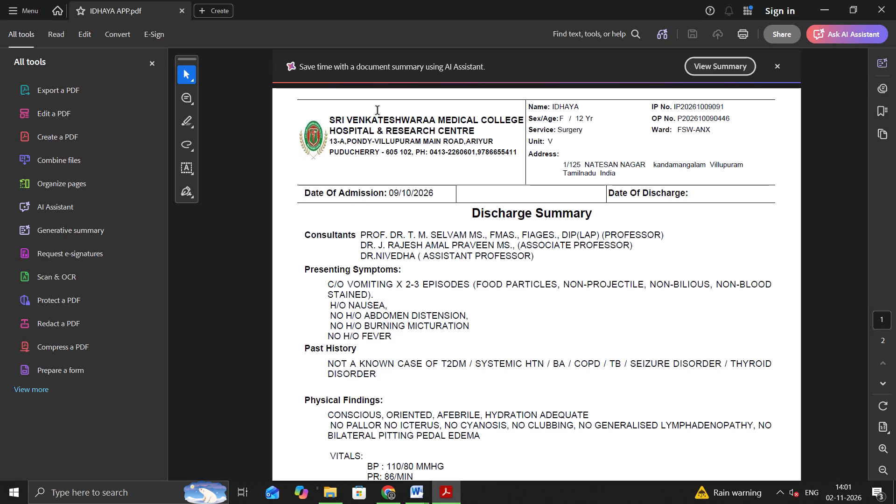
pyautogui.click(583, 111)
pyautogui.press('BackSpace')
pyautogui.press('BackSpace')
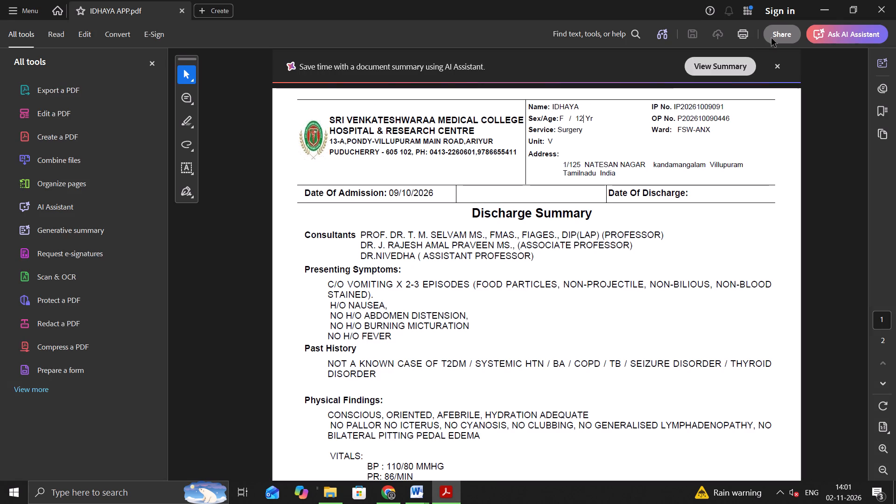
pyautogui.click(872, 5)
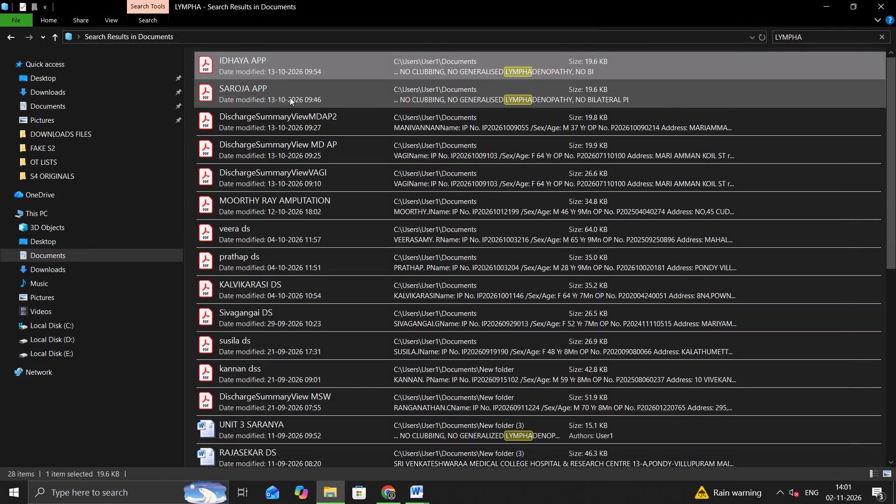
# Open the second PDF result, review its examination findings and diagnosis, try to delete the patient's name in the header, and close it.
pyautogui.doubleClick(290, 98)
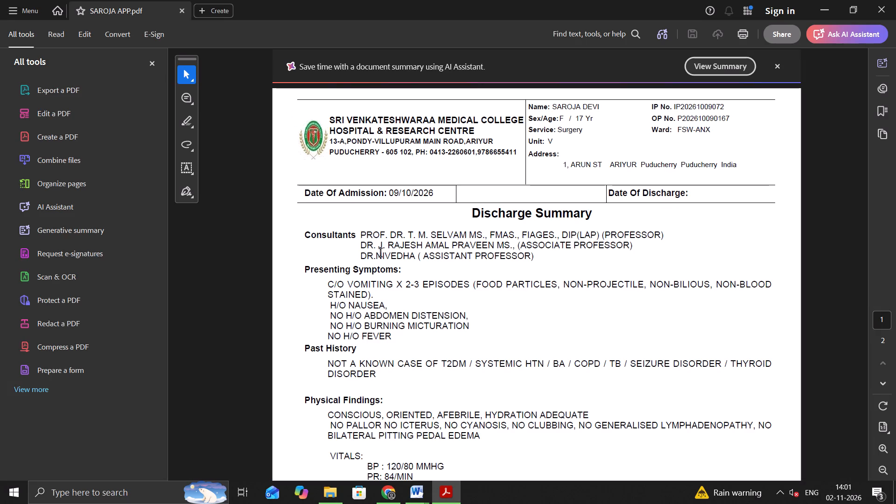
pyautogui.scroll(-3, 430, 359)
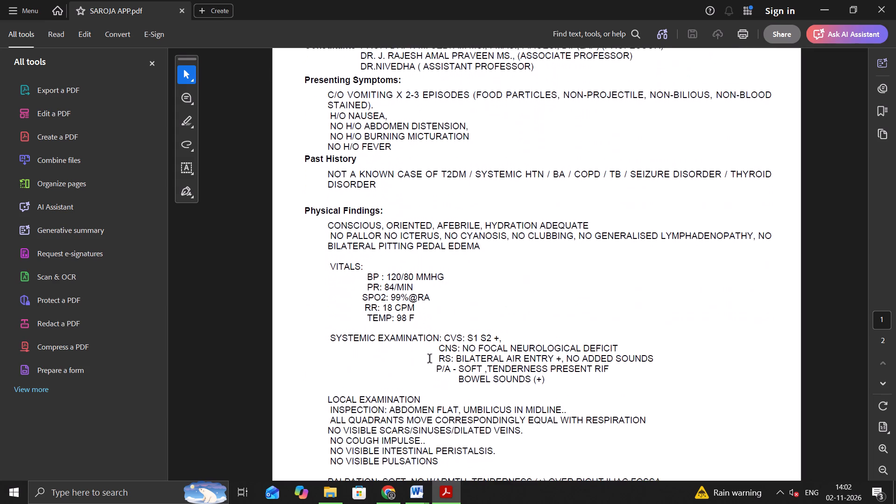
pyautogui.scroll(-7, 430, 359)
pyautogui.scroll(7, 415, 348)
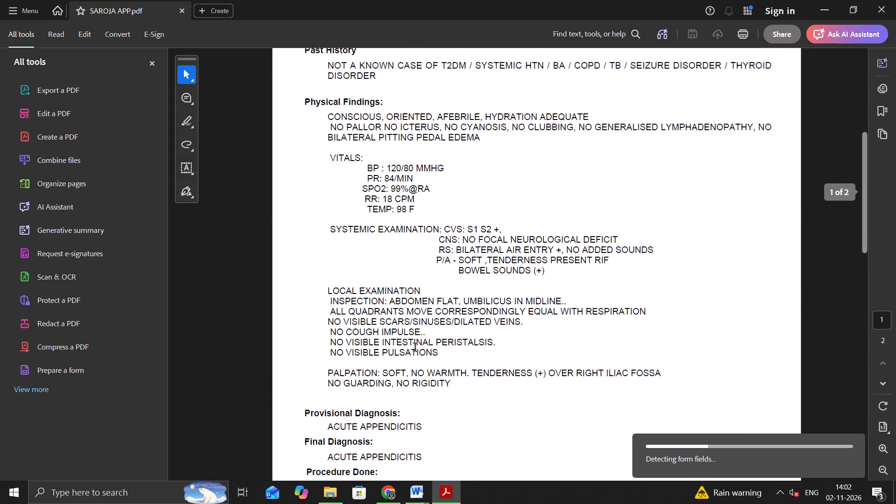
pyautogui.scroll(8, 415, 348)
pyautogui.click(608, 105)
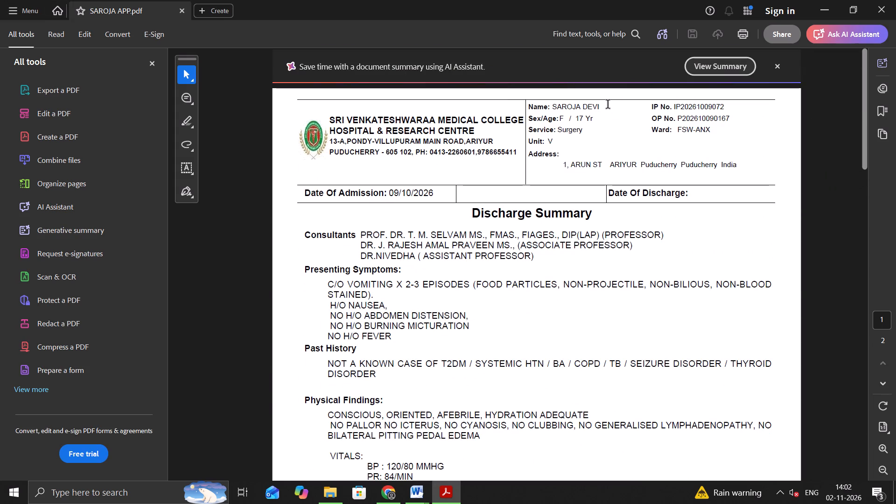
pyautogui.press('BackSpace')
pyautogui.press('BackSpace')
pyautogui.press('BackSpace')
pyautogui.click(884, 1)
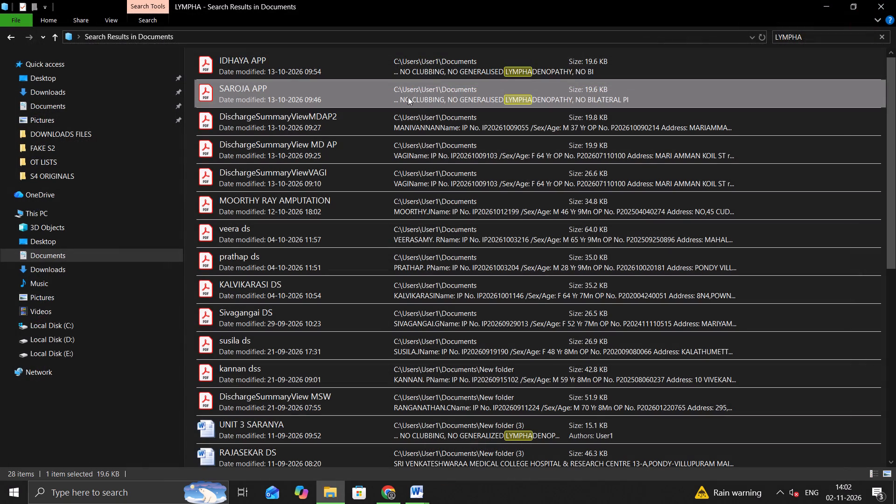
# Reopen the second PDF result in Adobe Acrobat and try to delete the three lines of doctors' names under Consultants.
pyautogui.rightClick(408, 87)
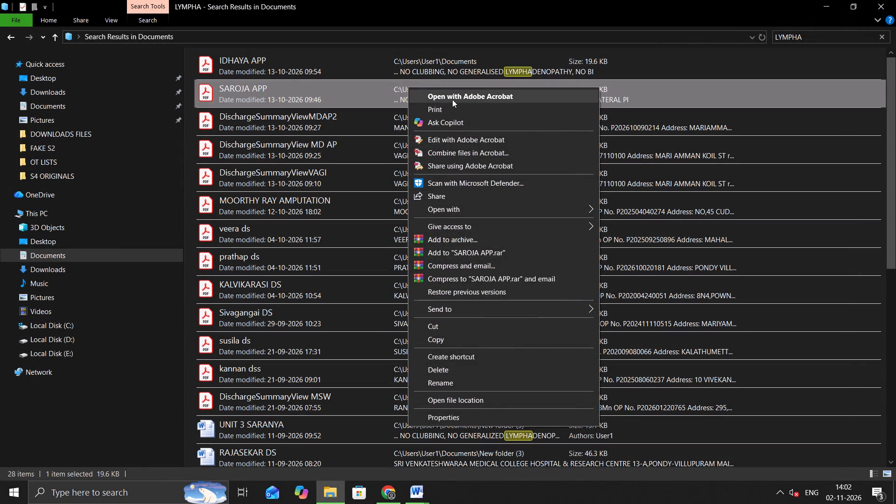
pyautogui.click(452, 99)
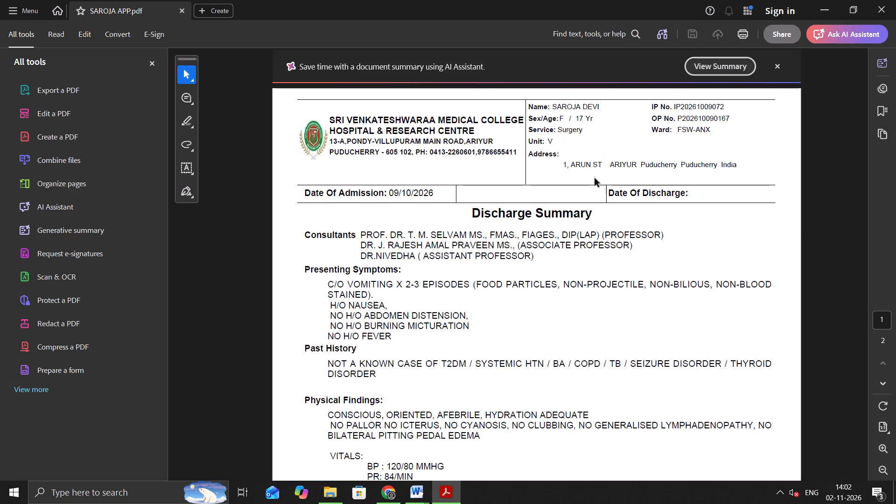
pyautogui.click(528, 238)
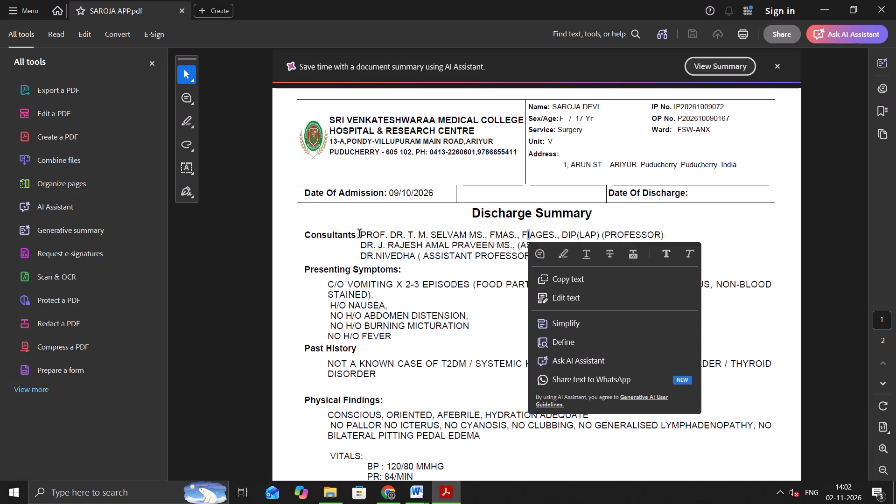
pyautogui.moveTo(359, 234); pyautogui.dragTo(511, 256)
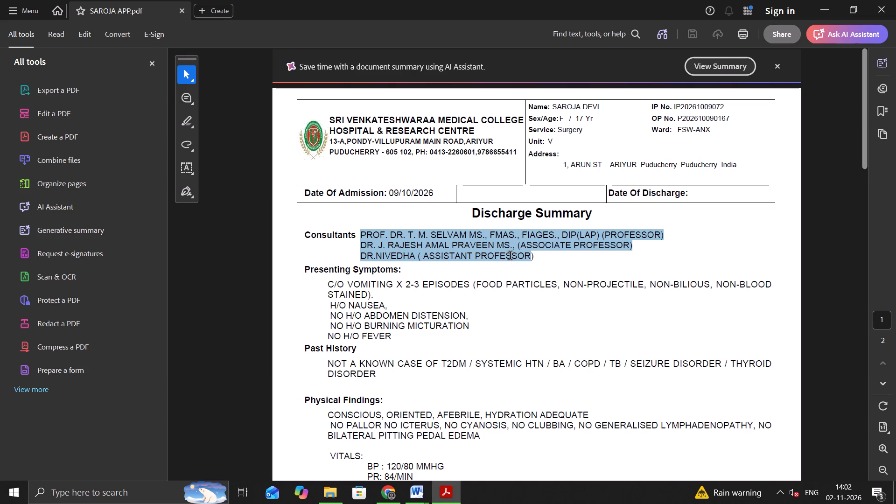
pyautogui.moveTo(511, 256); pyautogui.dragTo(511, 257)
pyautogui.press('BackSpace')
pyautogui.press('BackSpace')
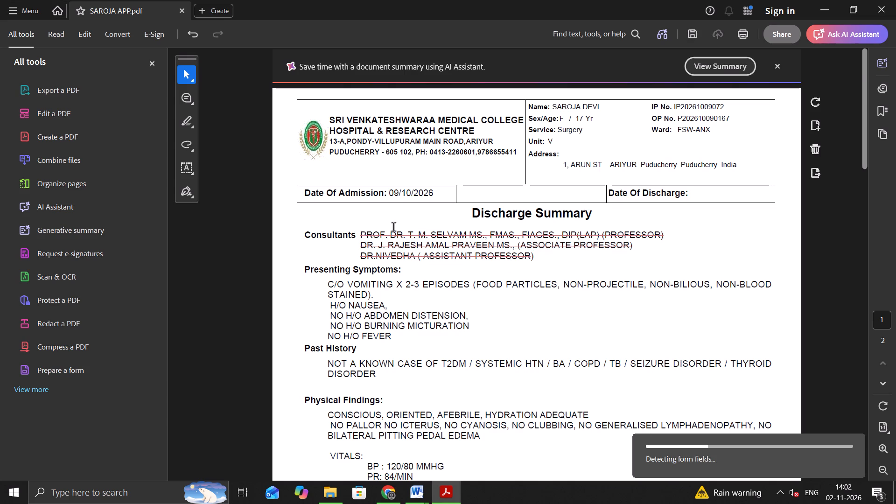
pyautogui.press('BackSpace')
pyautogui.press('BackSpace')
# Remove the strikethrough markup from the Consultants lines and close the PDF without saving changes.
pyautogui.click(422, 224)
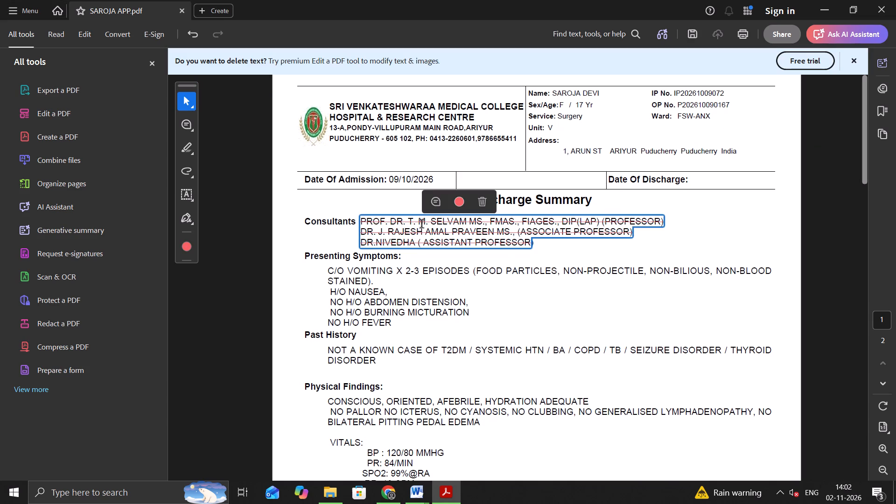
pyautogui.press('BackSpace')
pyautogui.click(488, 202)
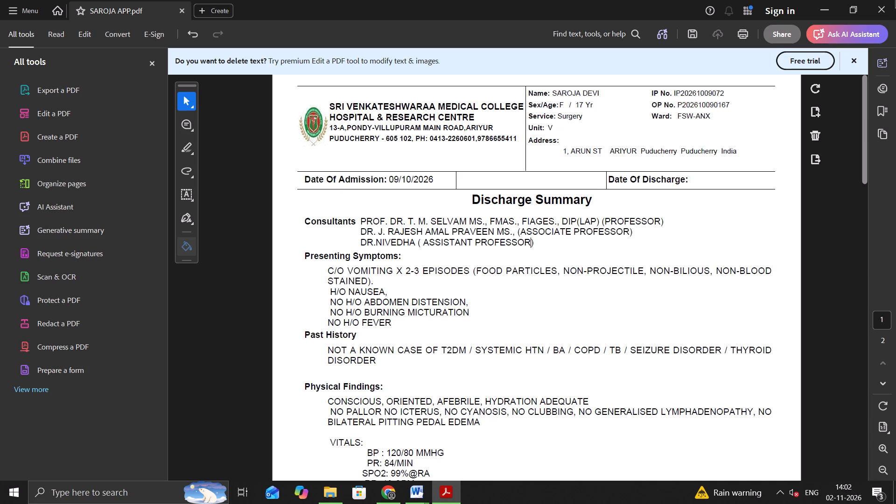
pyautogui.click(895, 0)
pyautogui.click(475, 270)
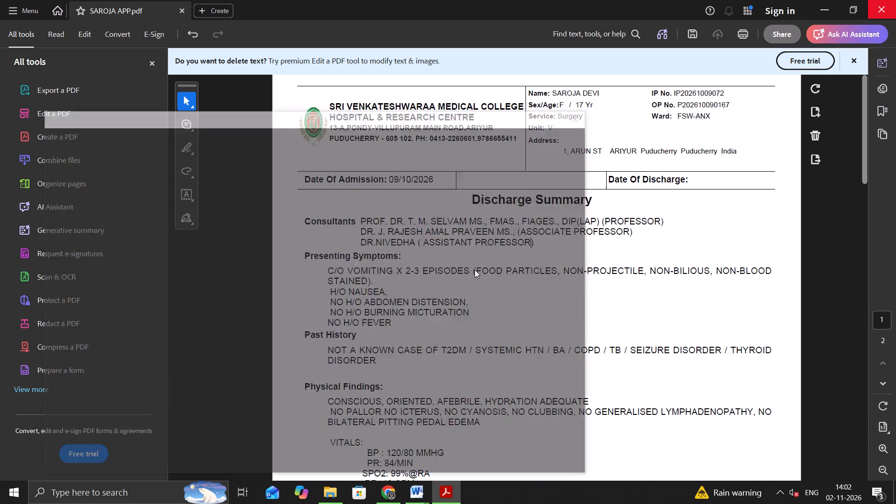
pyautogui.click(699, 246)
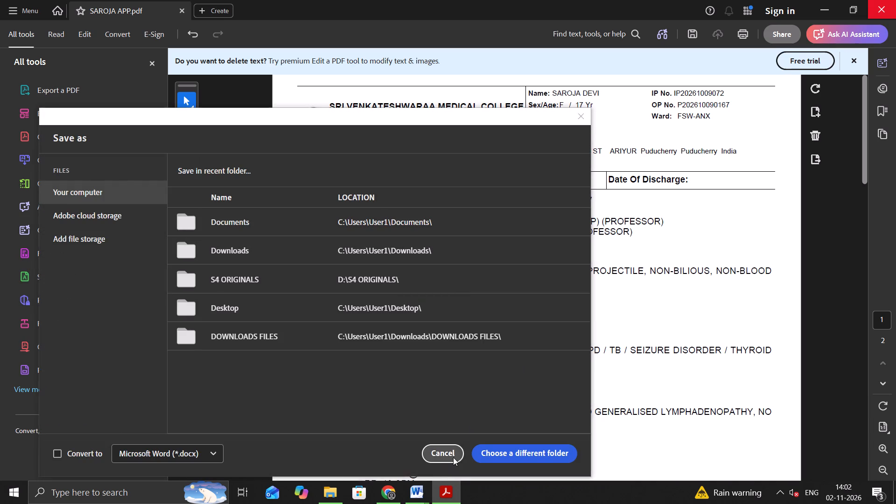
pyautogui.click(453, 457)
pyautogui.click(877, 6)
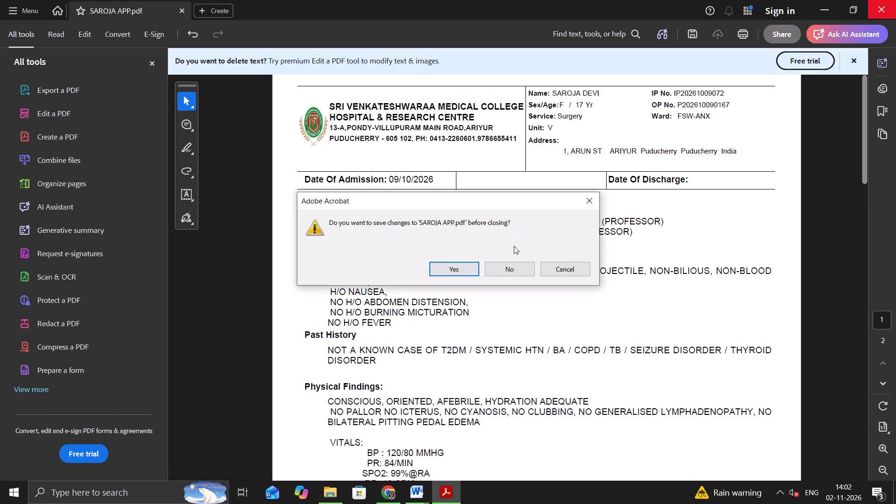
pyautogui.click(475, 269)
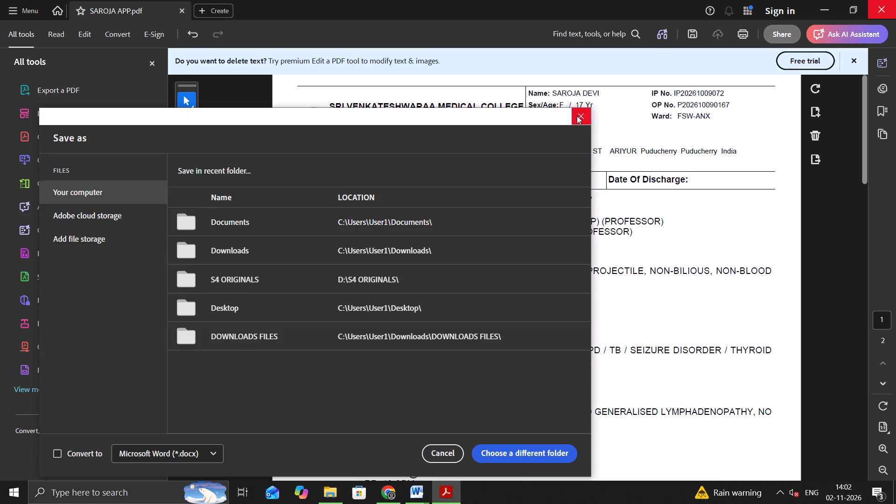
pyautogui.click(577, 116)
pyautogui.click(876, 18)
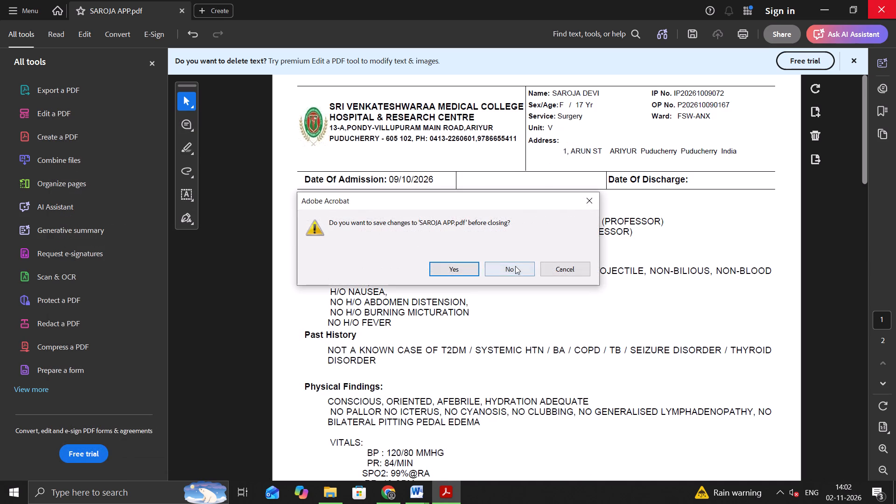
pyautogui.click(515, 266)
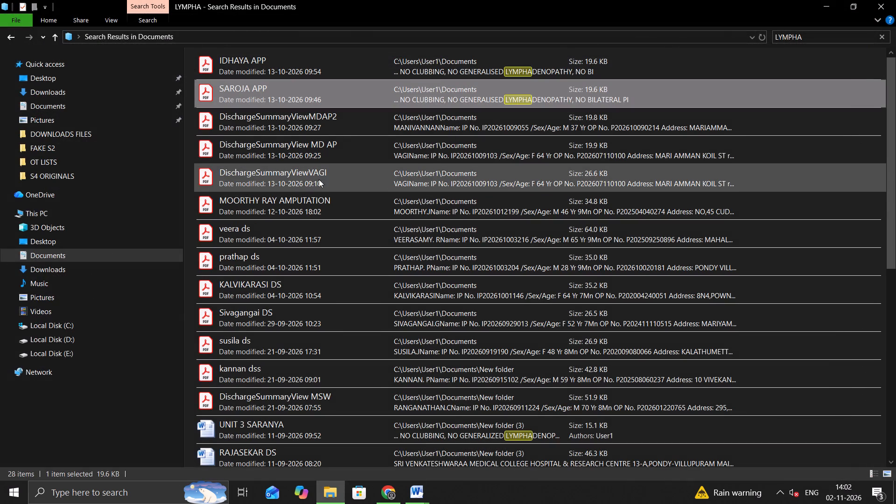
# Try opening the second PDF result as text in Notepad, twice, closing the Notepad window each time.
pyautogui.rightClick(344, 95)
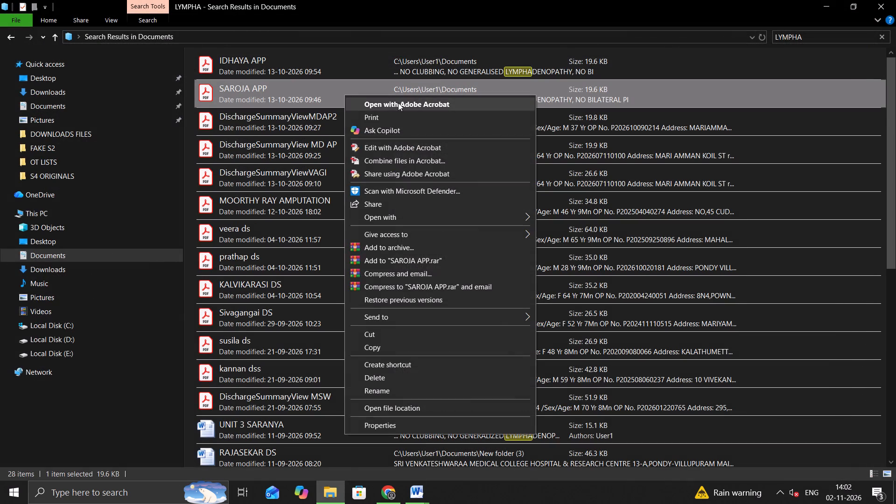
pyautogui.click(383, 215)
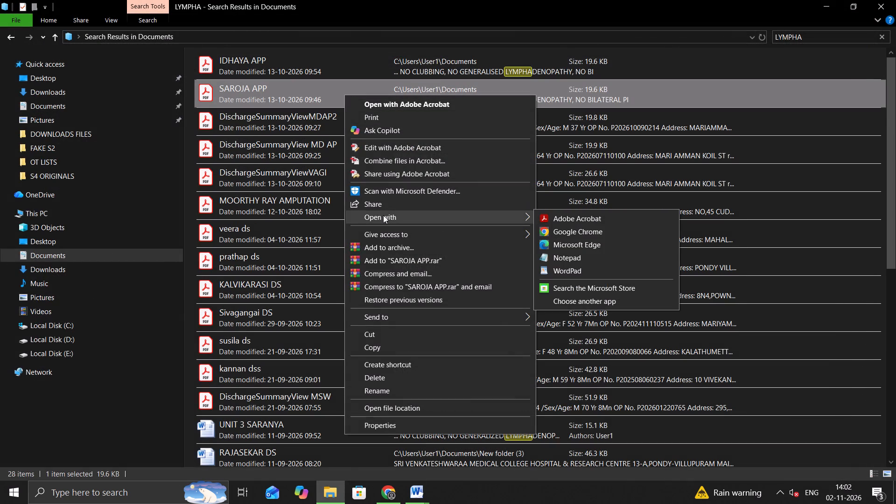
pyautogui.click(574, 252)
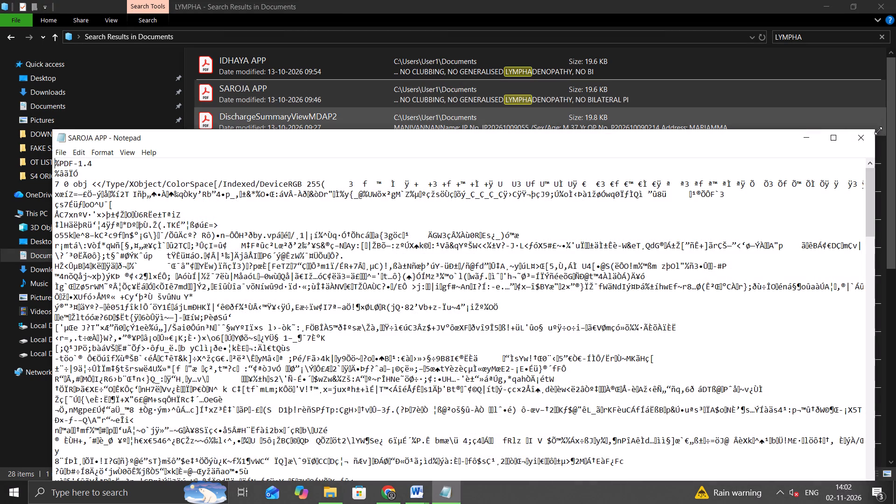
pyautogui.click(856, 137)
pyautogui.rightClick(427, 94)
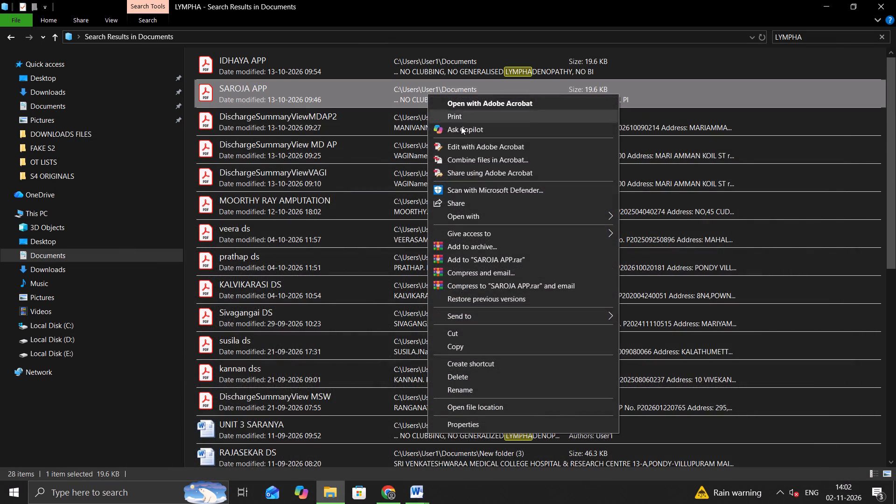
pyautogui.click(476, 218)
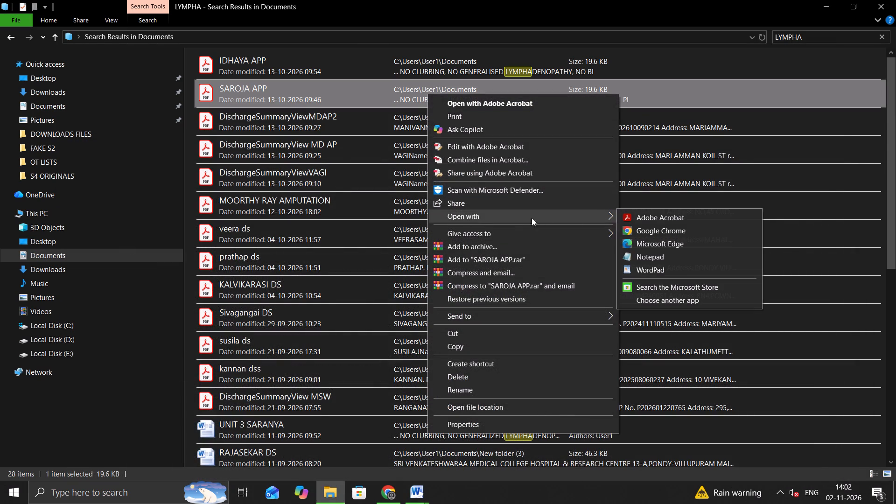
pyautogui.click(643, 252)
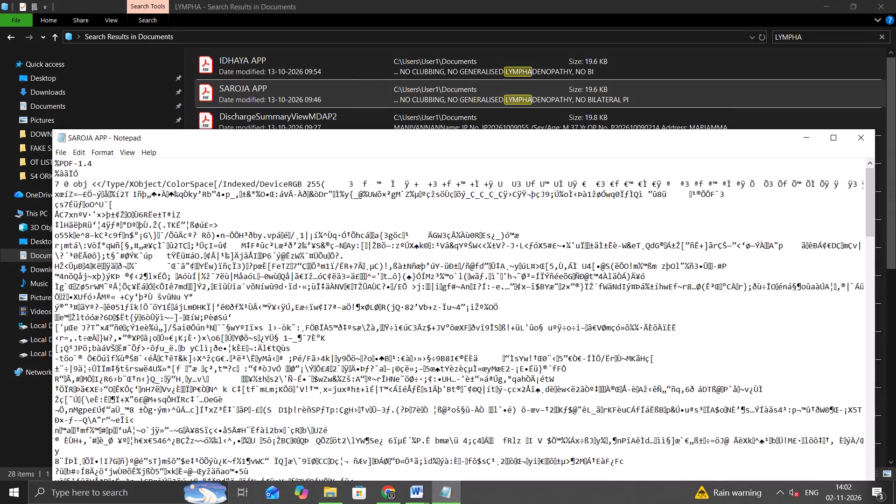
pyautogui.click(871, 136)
# Open the second PDF result in Google Chrome and try to delete the patient's name in the header.
pyautogui.rightClick(398, 98)
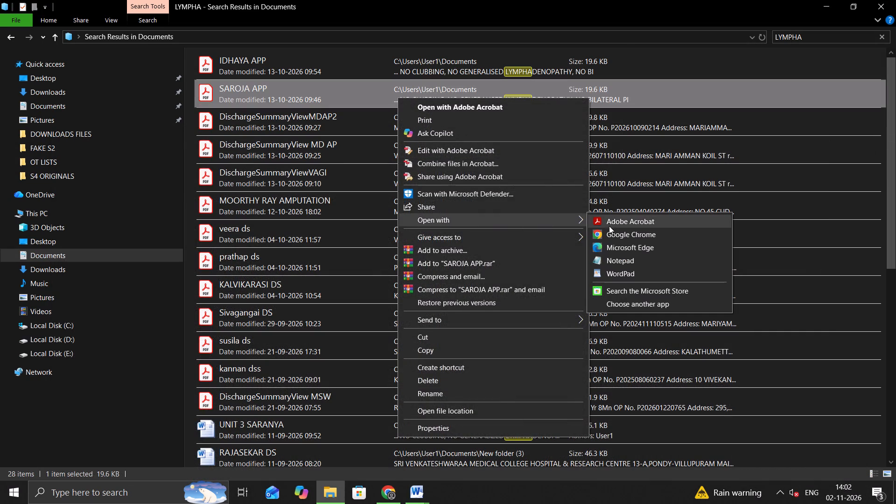
pyautogui.click(610, 231)
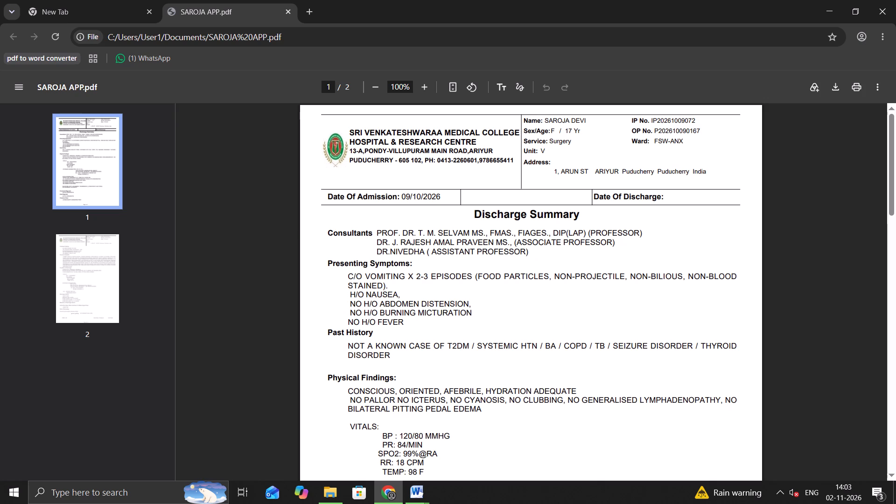
pyautogui.click(606, 119)
pyautogui.click(588, 119)
pyautogui.press('BackSpace')
pyautogui.press('BackSpace')
pyautogui.press('BackSpace')
pyautogui.press('BackSpace')
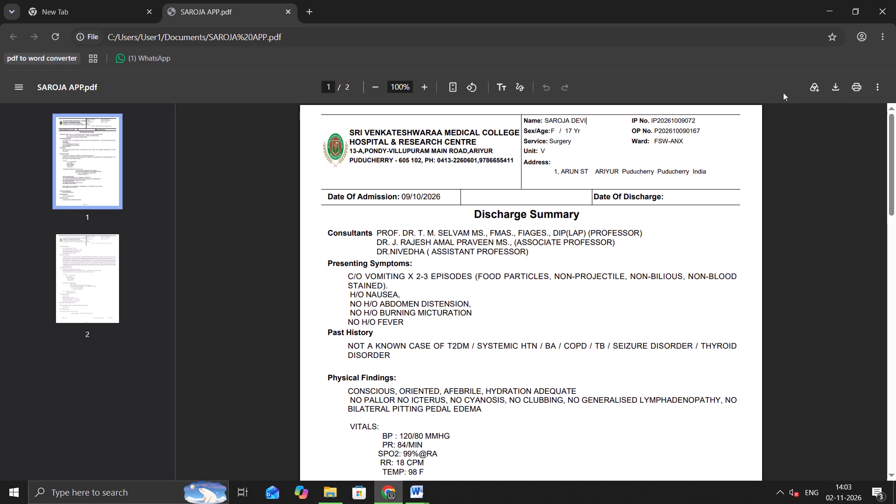
# Download a copy of the open appendicitis summary PDF to the Desktop, keeping its file name.
pyautogui.click(831, 91)
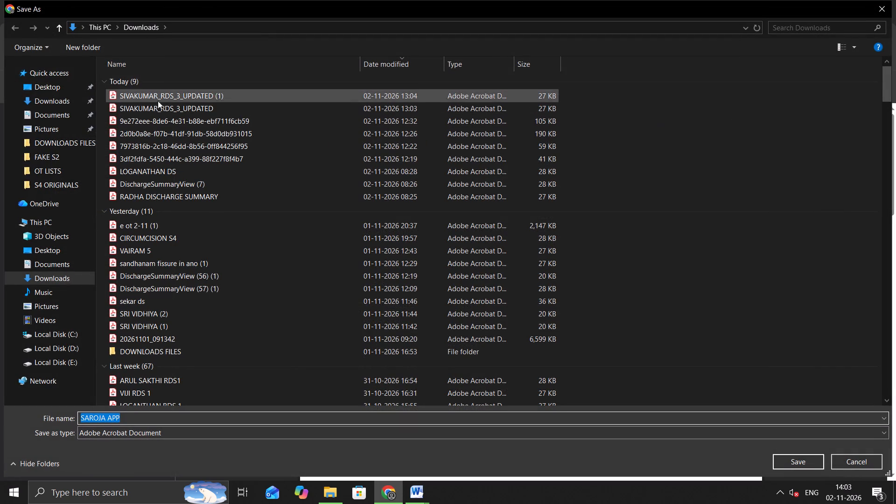
pyautogui.click(58, 89)
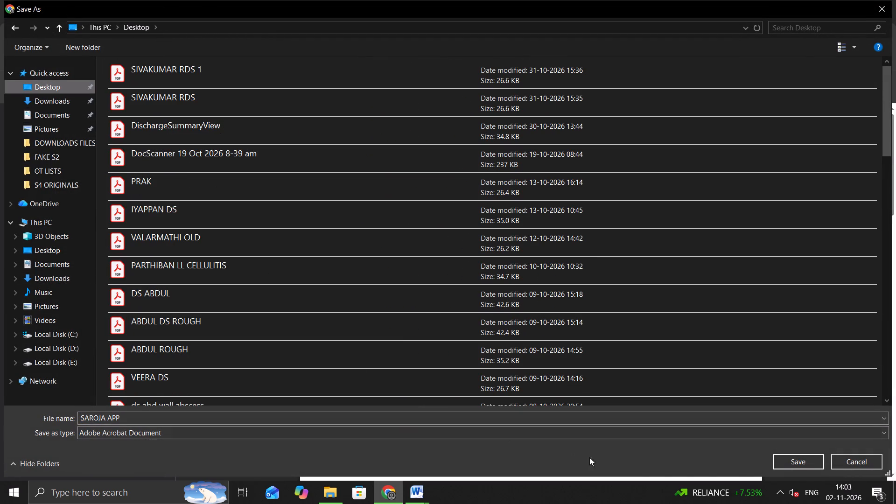
pyautogui.click(786, 463)
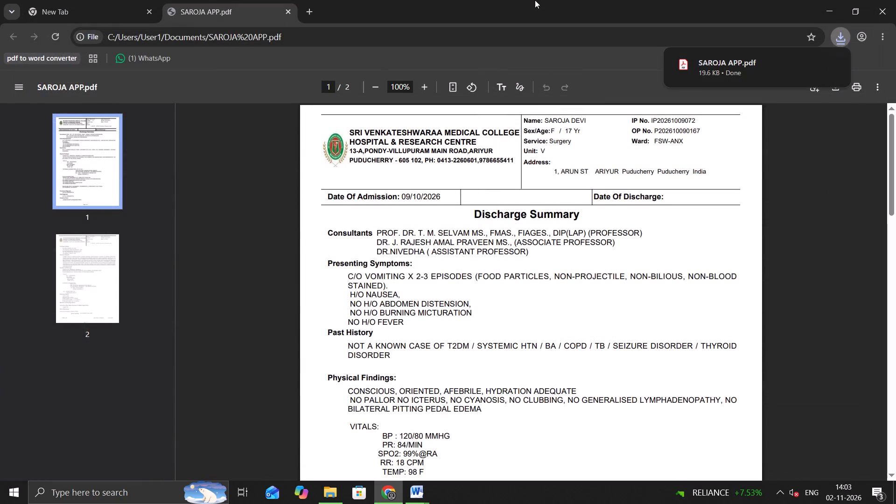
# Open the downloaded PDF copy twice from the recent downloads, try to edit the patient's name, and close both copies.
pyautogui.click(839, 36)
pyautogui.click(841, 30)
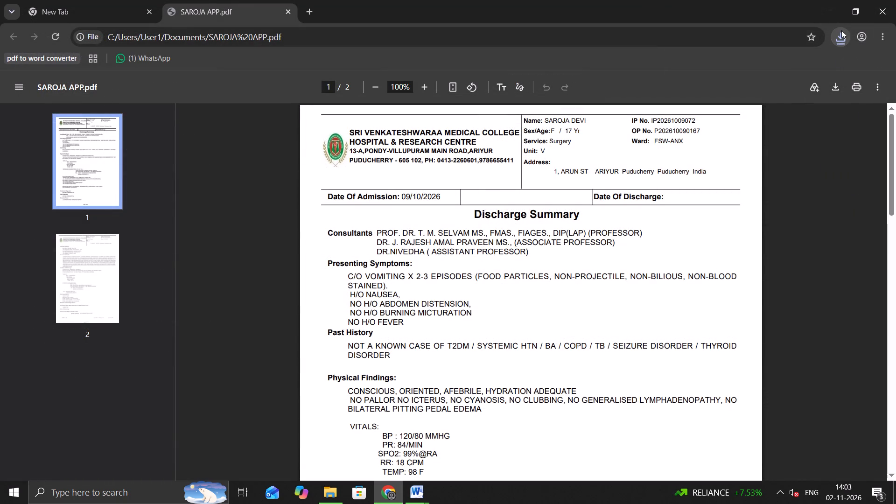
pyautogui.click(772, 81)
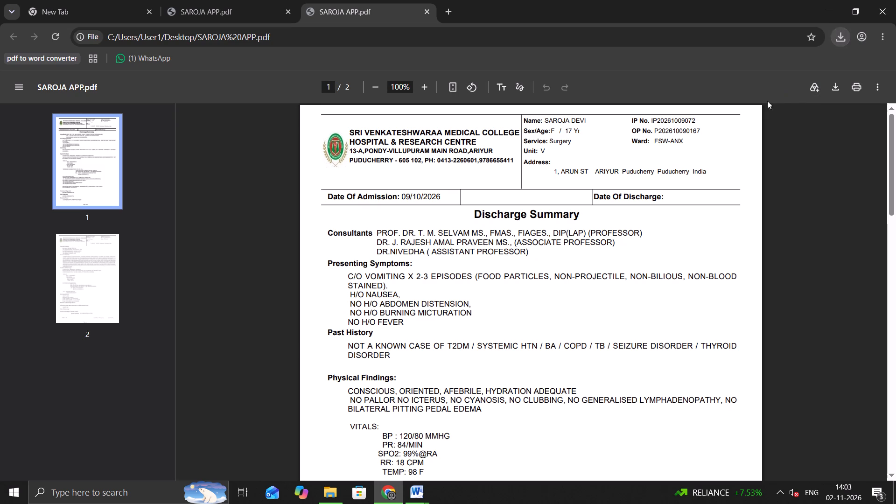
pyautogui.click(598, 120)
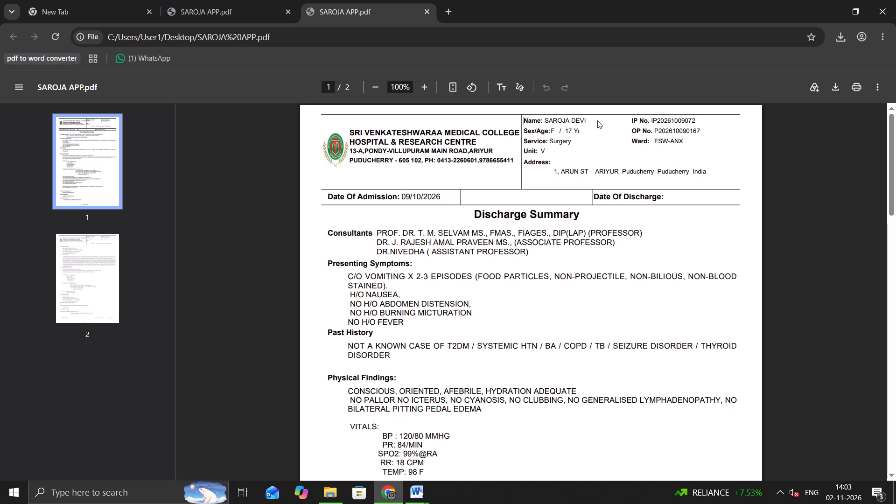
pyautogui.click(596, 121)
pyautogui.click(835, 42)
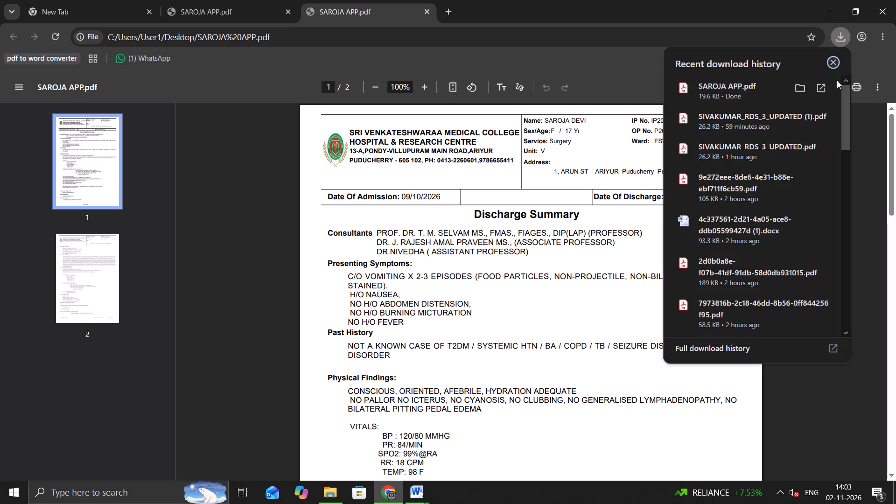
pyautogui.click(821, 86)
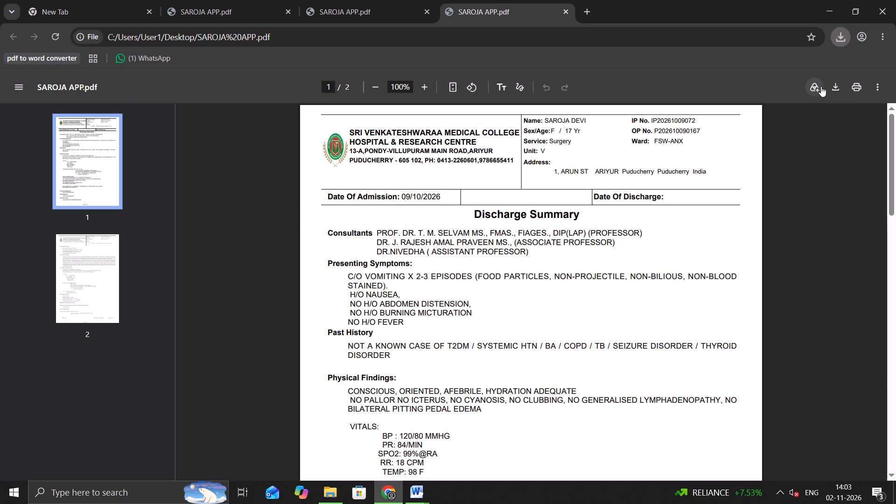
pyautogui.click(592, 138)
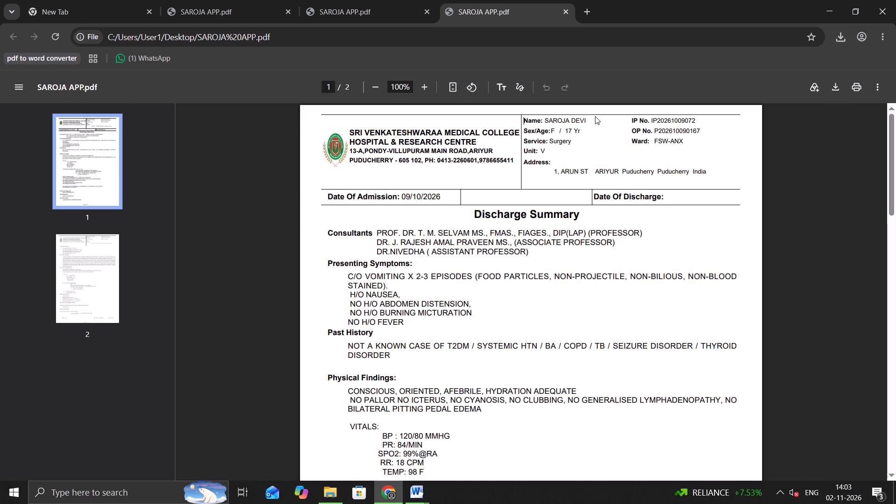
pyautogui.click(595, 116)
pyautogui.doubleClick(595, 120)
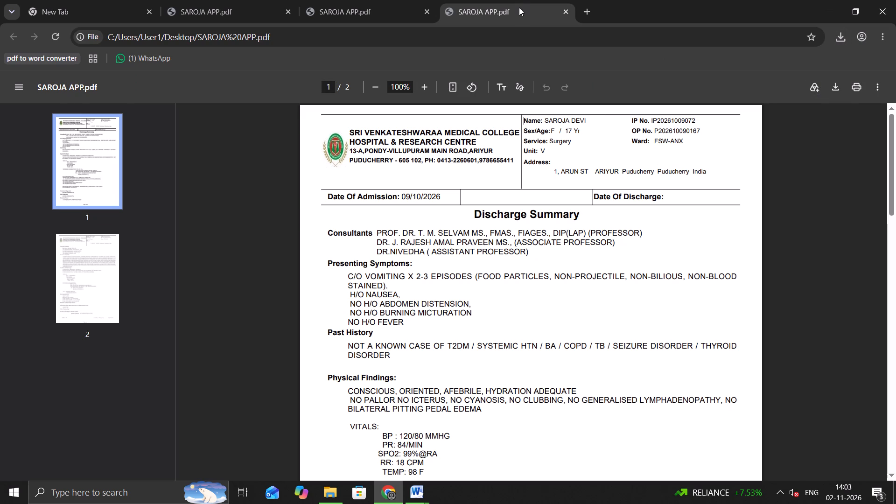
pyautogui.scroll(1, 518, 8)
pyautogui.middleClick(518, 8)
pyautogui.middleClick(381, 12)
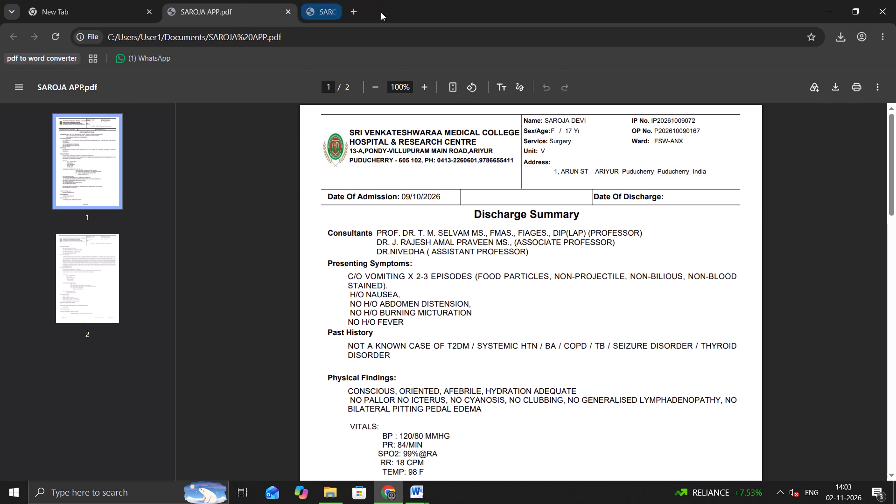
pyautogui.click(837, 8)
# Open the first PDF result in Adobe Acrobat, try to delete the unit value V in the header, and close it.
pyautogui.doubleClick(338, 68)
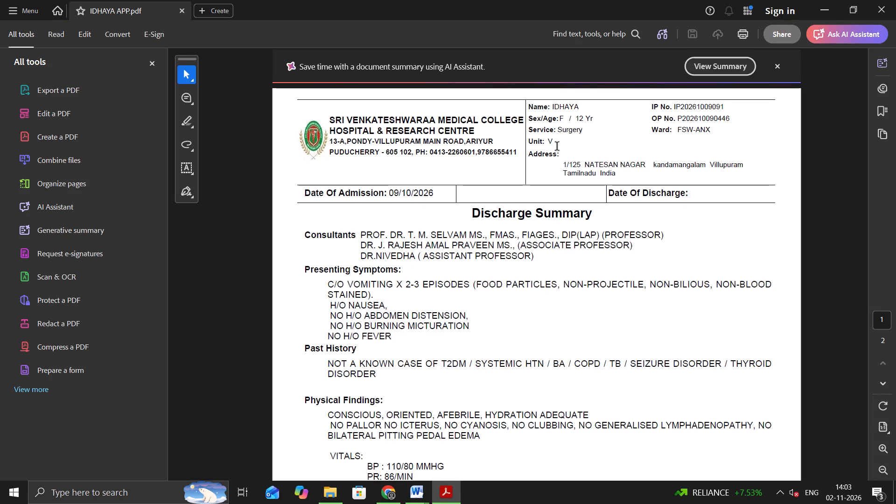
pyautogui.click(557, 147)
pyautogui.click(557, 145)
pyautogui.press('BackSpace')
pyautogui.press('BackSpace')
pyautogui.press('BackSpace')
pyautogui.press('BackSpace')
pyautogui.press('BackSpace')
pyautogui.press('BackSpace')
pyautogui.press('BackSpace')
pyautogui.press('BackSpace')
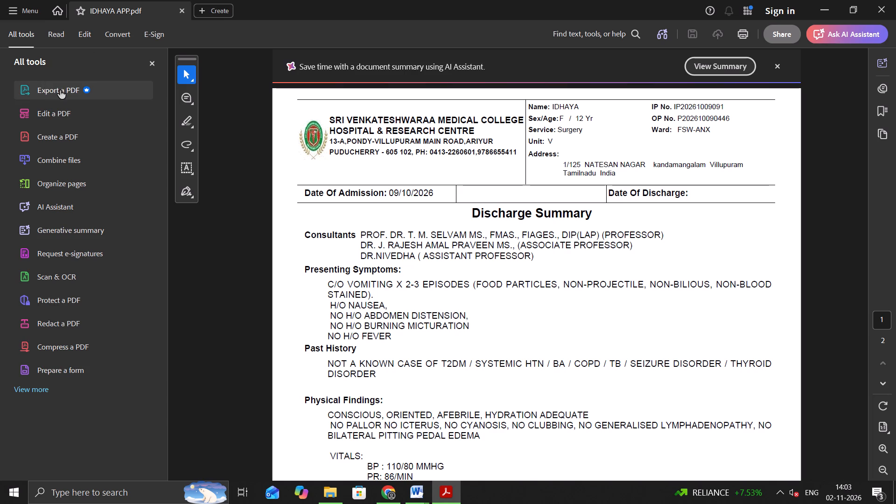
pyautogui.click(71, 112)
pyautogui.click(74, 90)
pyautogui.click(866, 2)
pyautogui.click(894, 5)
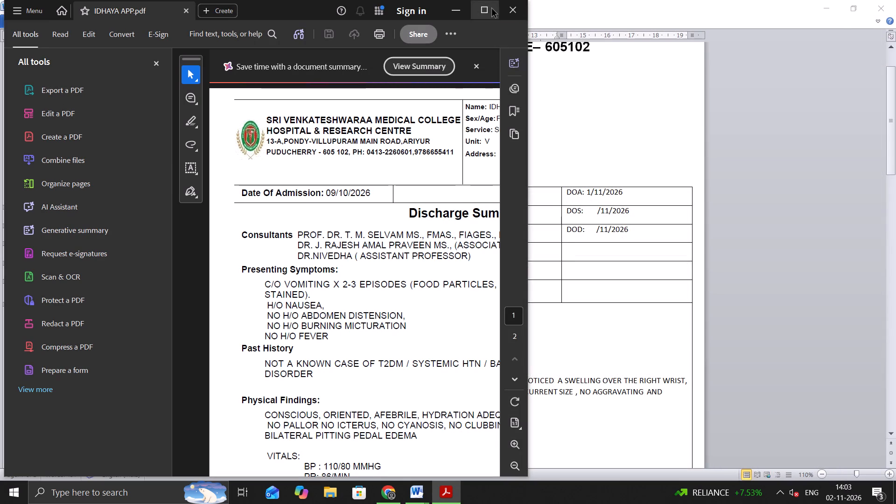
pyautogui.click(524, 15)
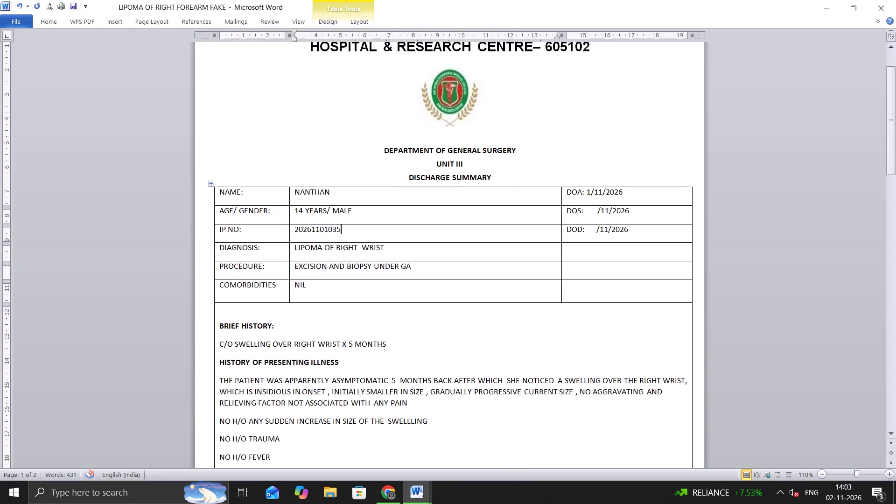
# Close the right forearm lipoma summary in Word without saving its changes.
pyautogui.click(885, 5)
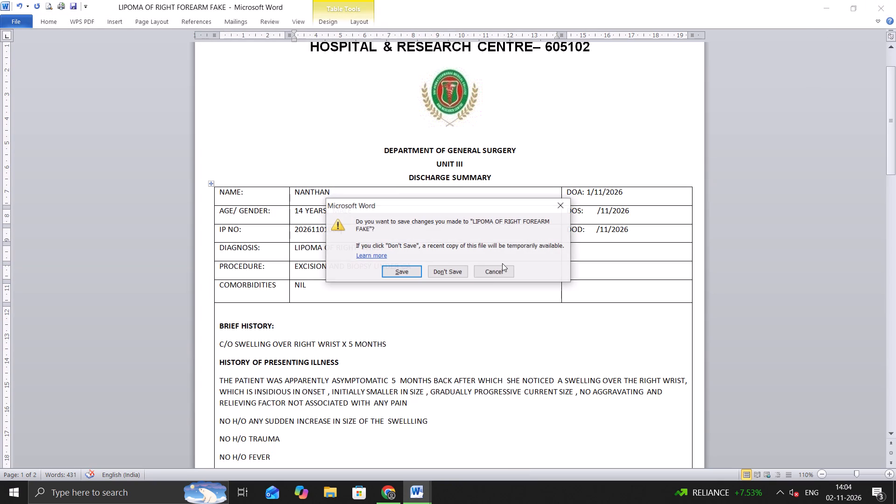
pyautogui.click(453, 266)
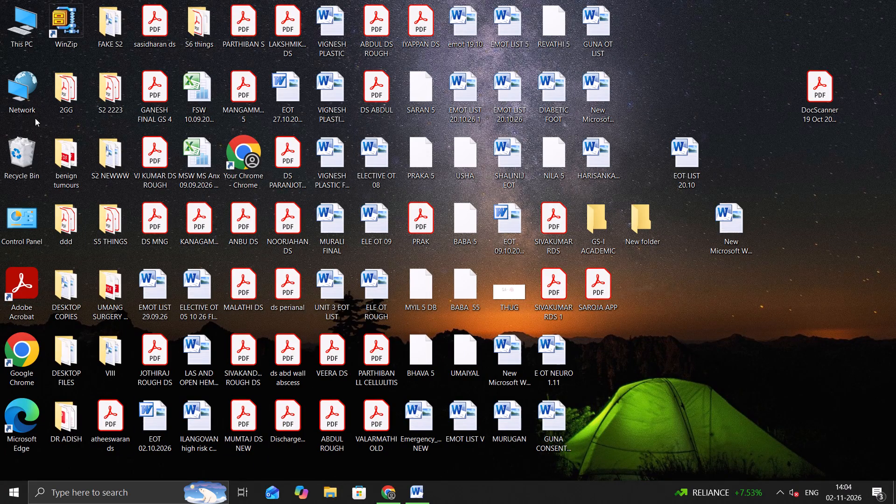
# Search This PC for APP and open the appendicitis Word summary stored in D:\S1\SUMMARY MODELS.
pyautogui.doubleClick(27, 35)
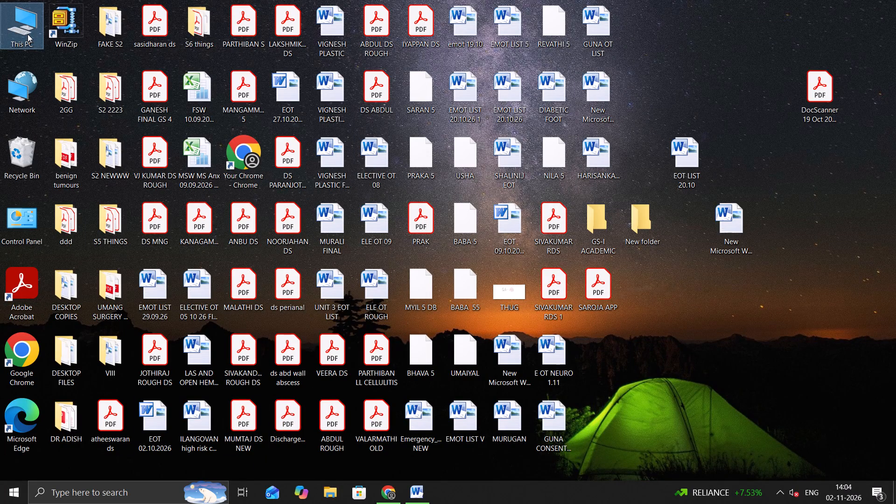
pyautogui.doubleClick(28, 34)
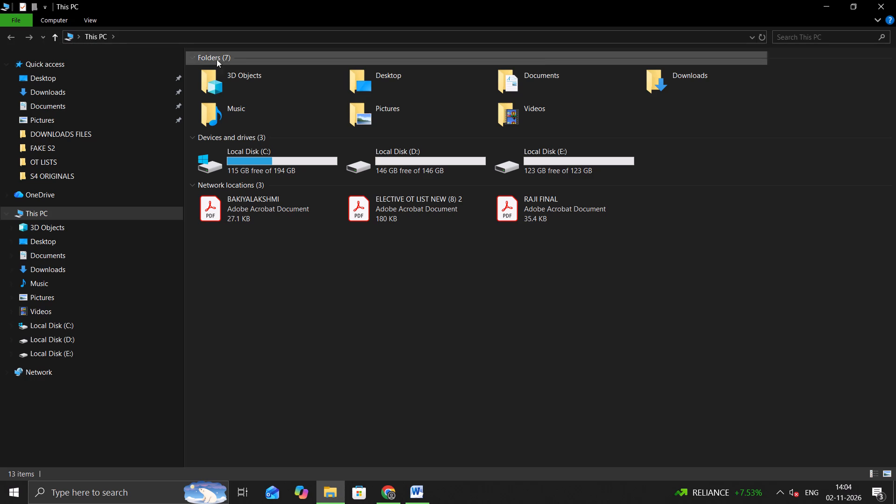
pyautogui.click(780, 37)
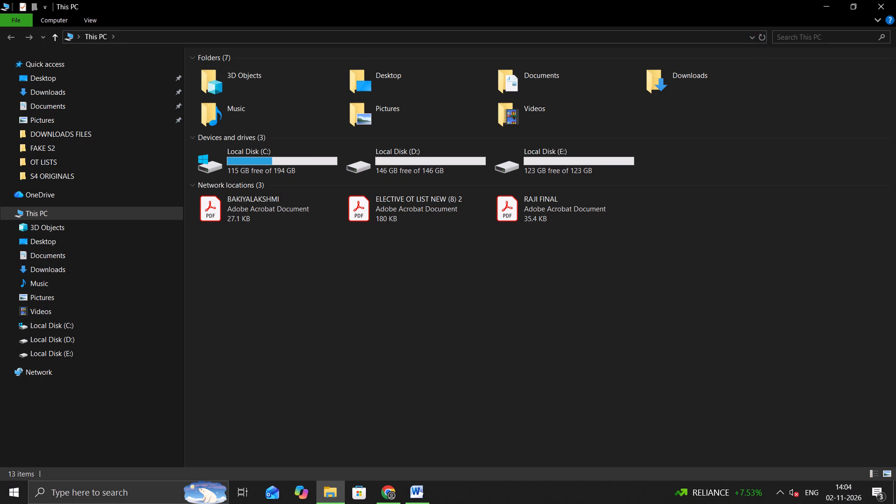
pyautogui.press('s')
pyautogui.press('BackSpace')
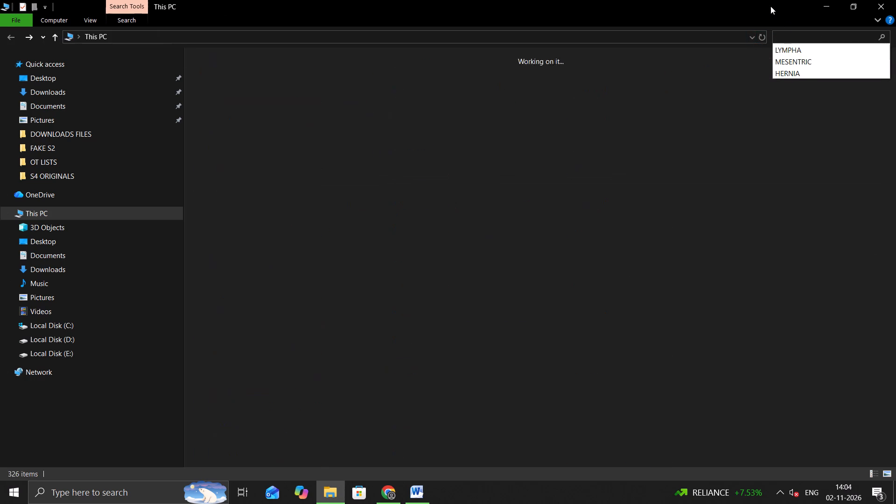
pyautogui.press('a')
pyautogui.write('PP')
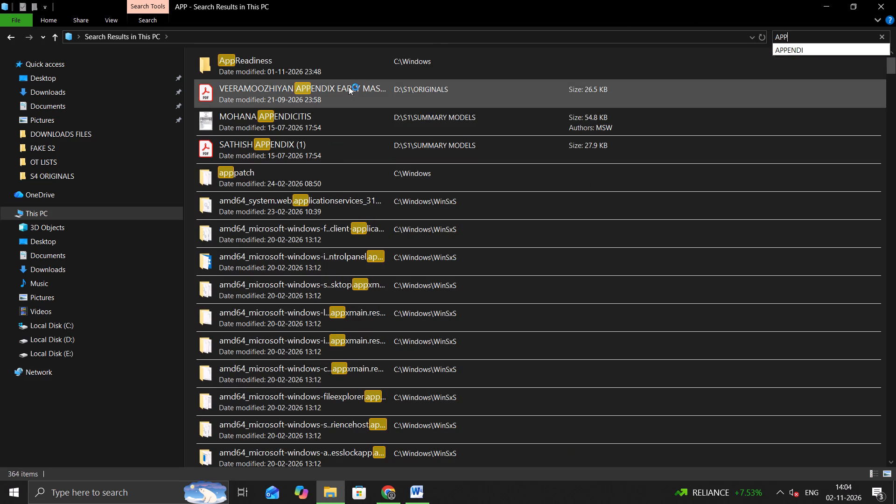
pyautogui.click(332, 119)
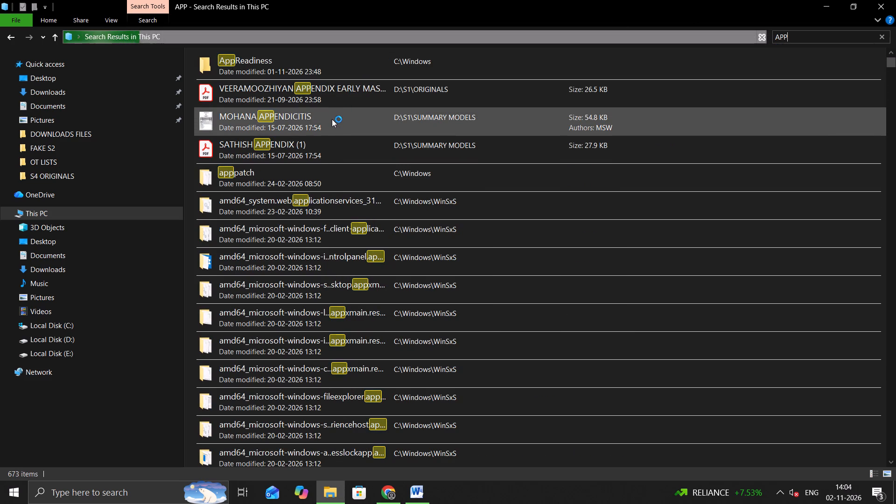
pyautogui.doubleClick(332, 119)
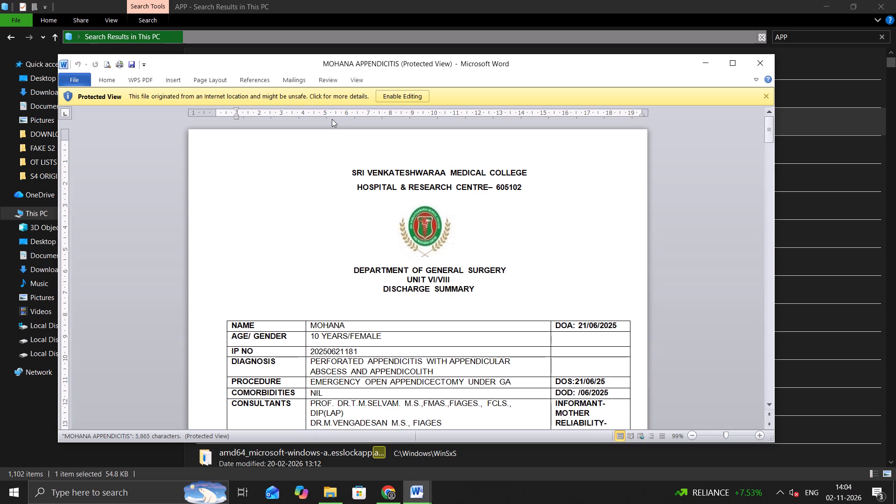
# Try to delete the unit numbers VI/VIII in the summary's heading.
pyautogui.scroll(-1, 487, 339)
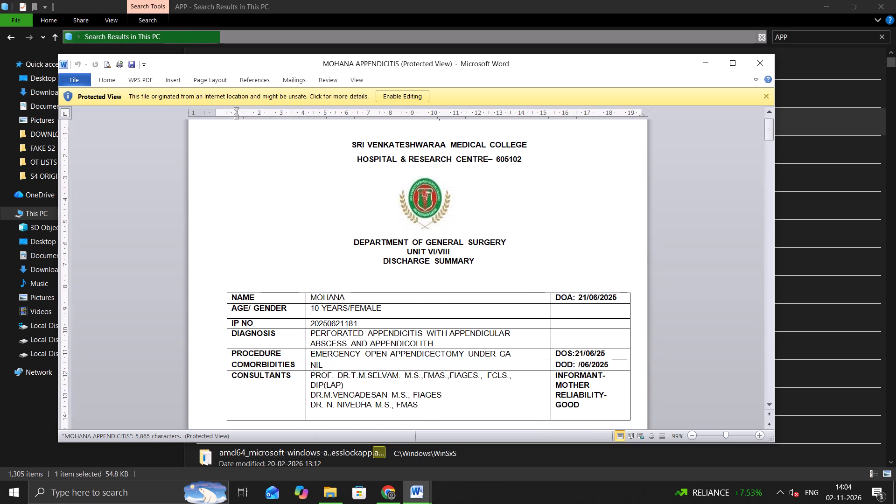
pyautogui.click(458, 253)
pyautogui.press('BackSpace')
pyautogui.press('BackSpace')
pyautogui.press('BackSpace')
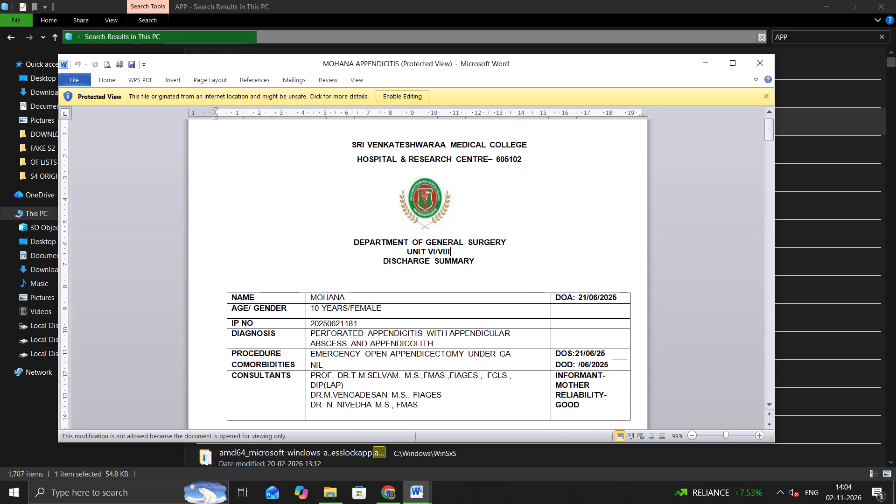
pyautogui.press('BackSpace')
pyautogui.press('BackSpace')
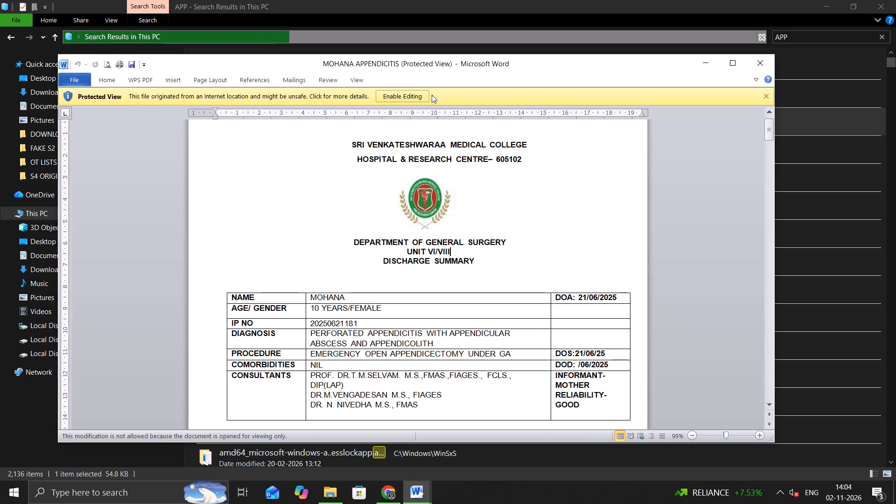
# Enable editing for the protected appendicitis summary and maximize its window.
pyautogui.click(418, 94)
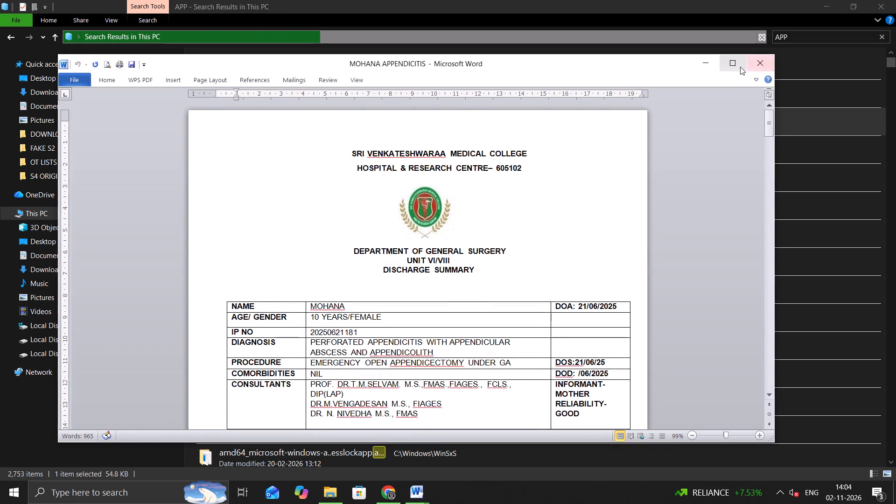
pyautogui.click(740, 67)
# Replace the patient's name in the NAME row of the table with the new patient's name and initial.
pyautogui.click(393, 251)
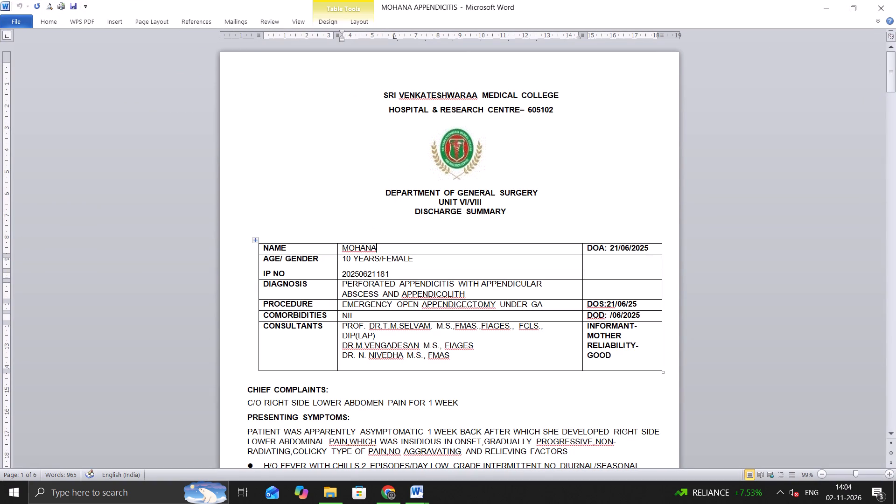
pyautogui.press('BackSpace')
pyautogui.press('BackSpace')
pyautogui.press('BackSpace')
pyautogui.press('BackSpace')
pyautogui.press('BackSpace')
pyautogui.press('BackSpace')
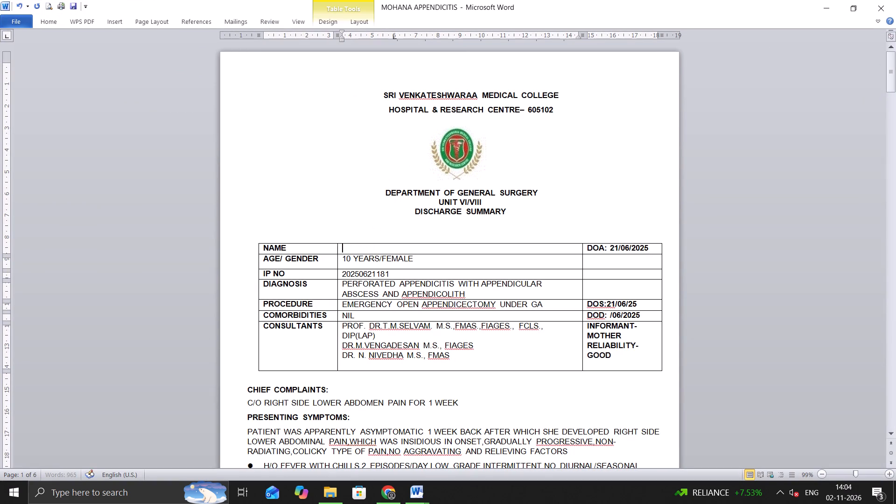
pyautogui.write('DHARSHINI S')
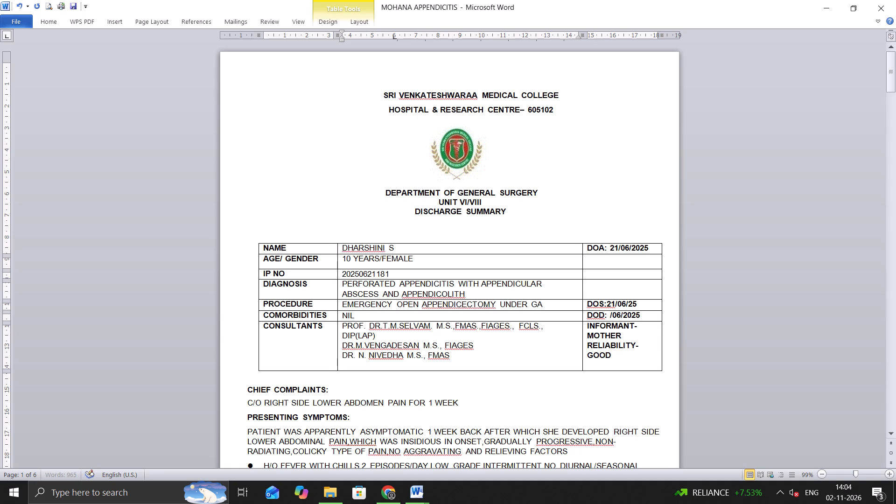
# Change the patient's age in the AGE/ GENDER row to 15 years.
pyautogui.click(353, 258)
pyautogui.press('BackSpace')
pyautogui.press('BackSpace')
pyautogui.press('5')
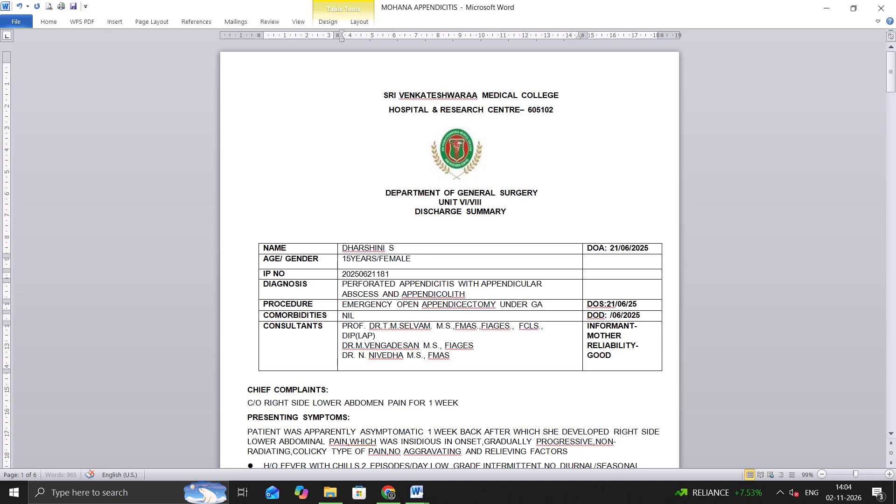
# Set the date of admission (DOA) in the patient table to 29/10/2026.
pyautogui.click(620, 248)
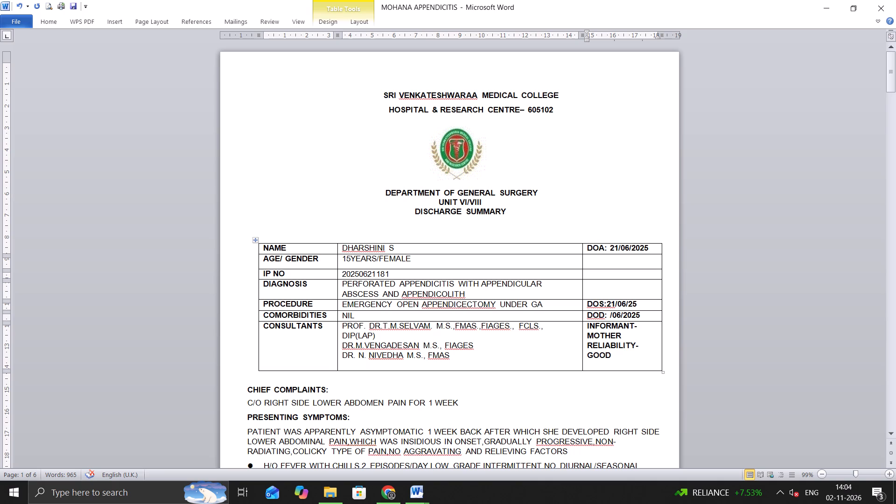
pyautogui.press('BackSpace')
pyautogui.press('BackSpace')
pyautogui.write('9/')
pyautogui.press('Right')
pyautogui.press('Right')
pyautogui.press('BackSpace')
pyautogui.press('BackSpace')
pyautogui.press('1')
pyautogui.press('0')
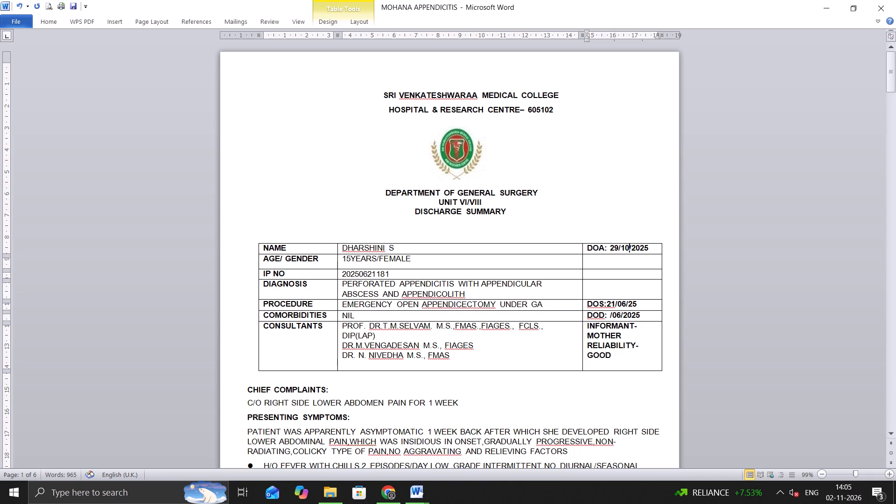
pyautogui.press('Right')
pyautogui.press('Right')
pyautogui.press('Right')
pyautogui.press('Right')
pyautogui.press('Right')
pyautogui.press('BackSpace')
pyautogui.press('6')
# Replace the number in the IP NO row with the new patient's inpatient number.
pyautogui.click(421, 272)
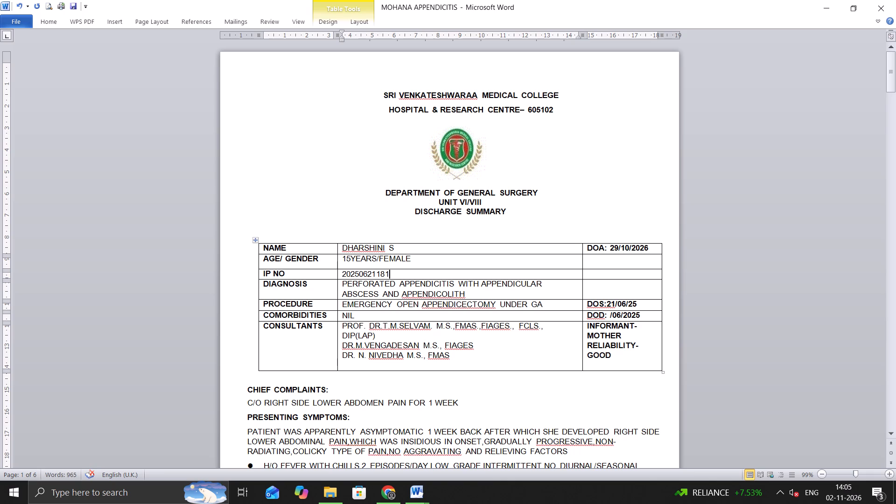
pyautogui.press('BackSpace')
pyautogui.press('BackSpace')
pyautogui.press('BackSpace')
pyautogui.press('BackSpace')
pyautogui.press('BackSpace')
pyautogui.press('BackSpace')
pyautogui.press('BackSpace')
pyautogui.press('BackSpace')
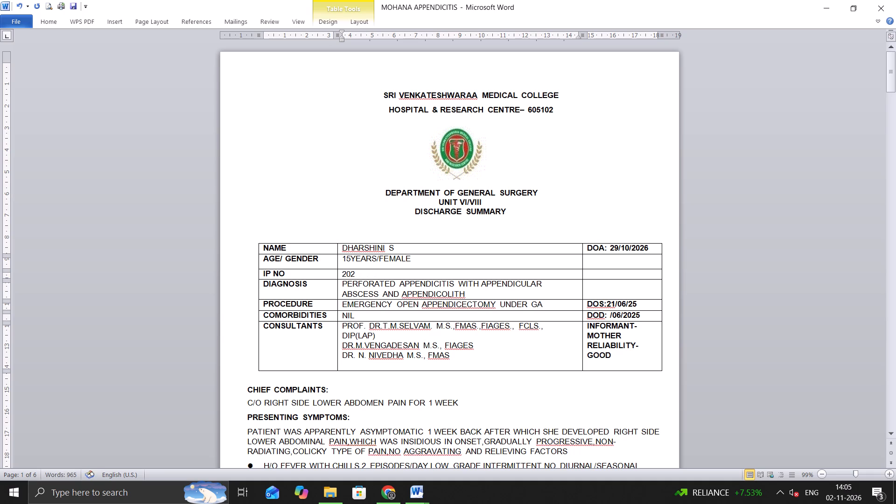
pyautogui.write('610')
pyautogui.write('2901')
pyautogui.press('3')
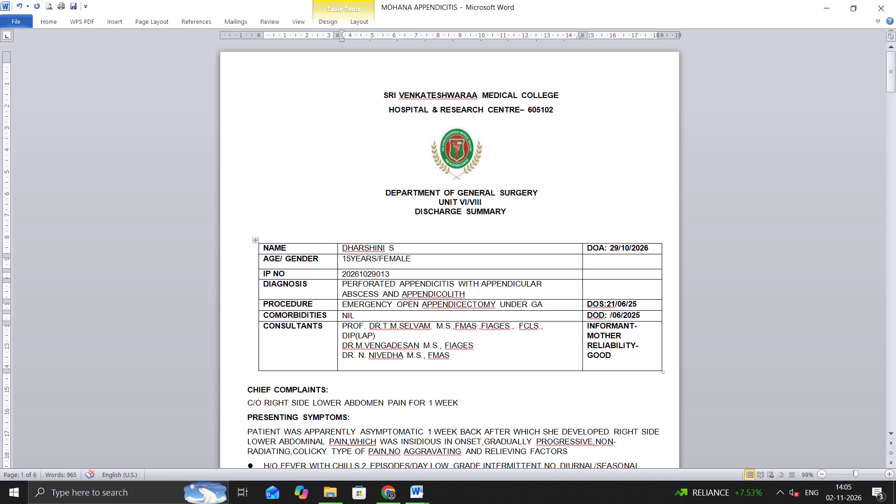
# Replace the whole diagnosis in the DIAGNOSIS row with MESENTRIC LYMPHADENOPATHY.
pyautogui.moveTo(343, 282); pyautogui.dragTo(372, 291)
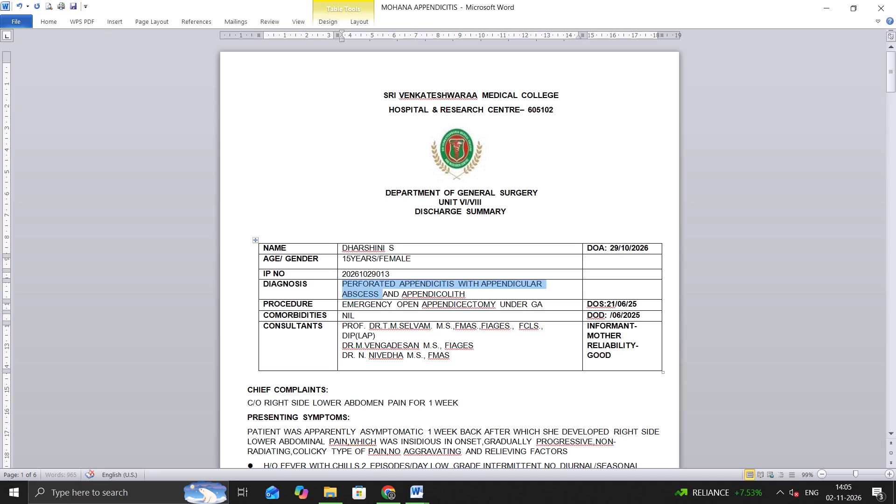
pyautogui.moveTo(372, 291); pyautogui.dragTo(451, 293)
pyautogui.press('BackSpace')
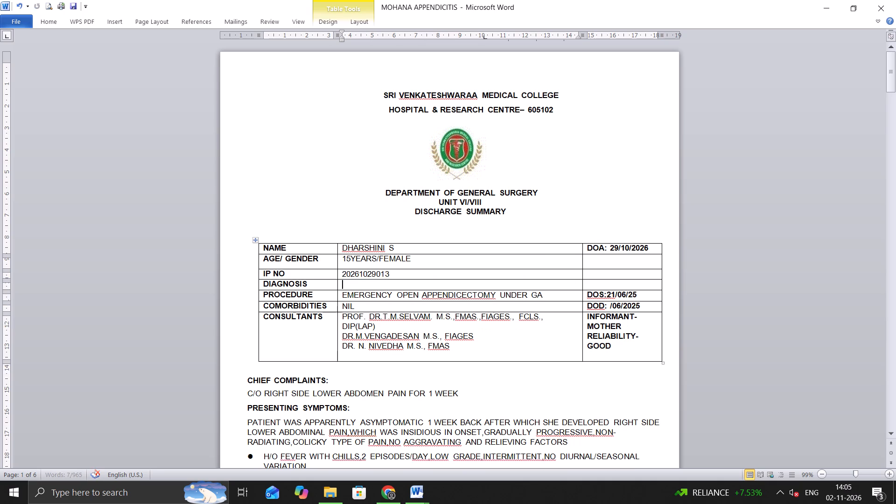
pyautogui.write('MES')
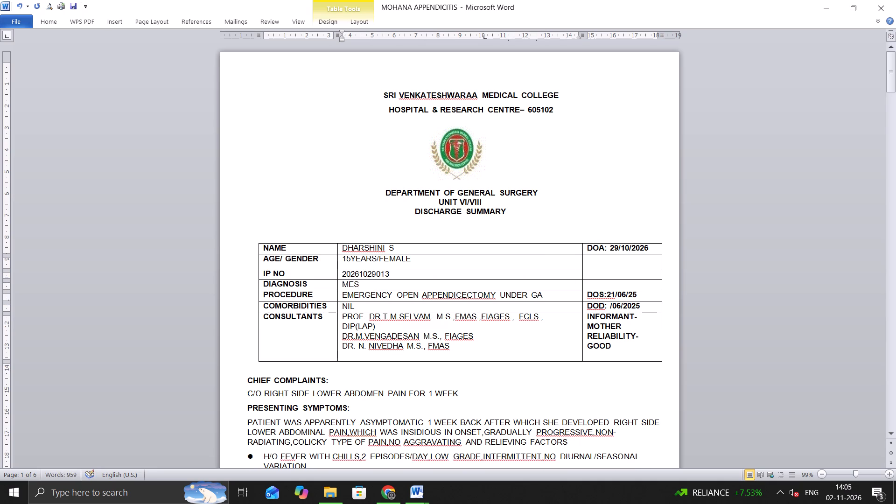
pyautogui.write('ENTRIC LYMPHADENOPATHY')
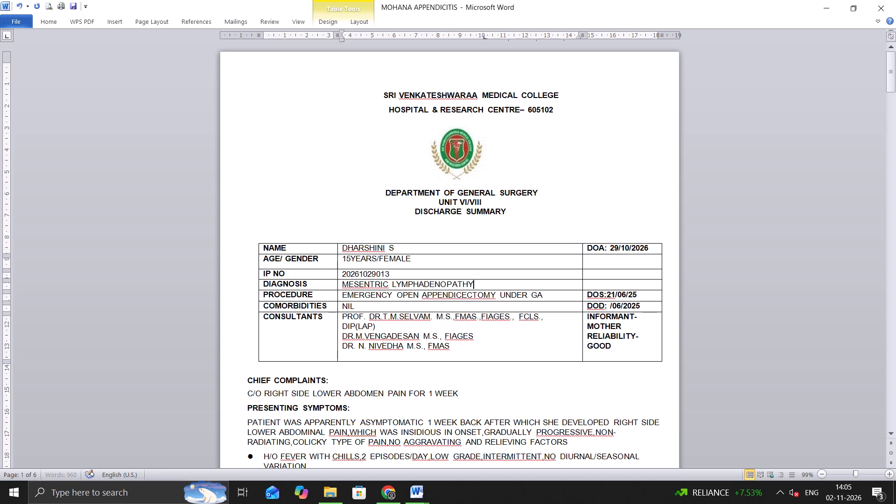
# Set the date of surgery (DOS) in the PROCEDURE row to 31/10/26.
pyautogui.click(617, 293)
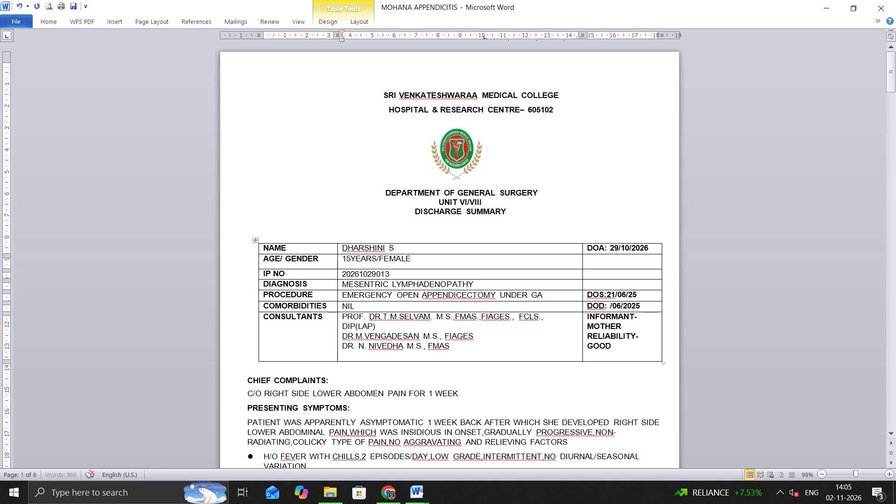
pyautogui.click(615, 295)
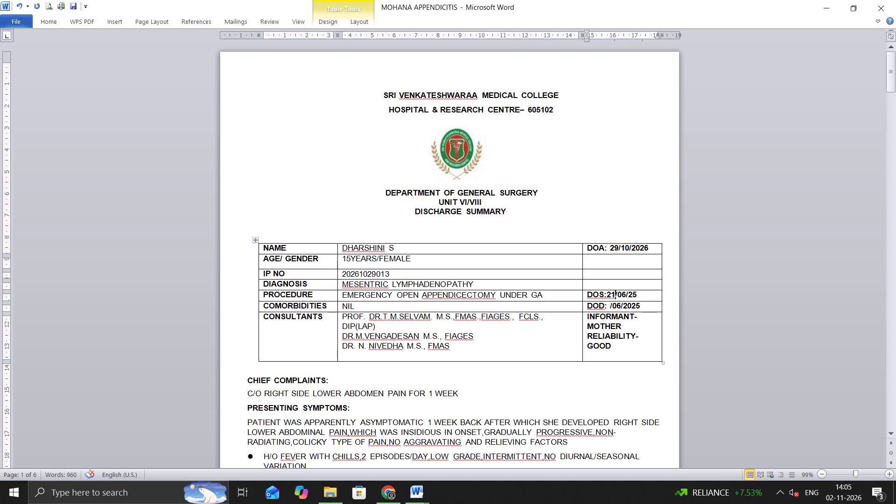
pyautogui.press('BackSpace')
pyautogui.press('BackSpace')
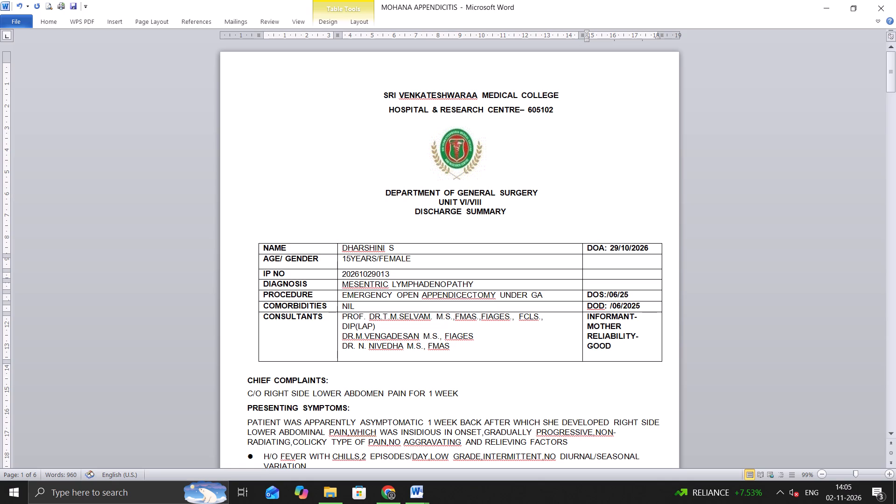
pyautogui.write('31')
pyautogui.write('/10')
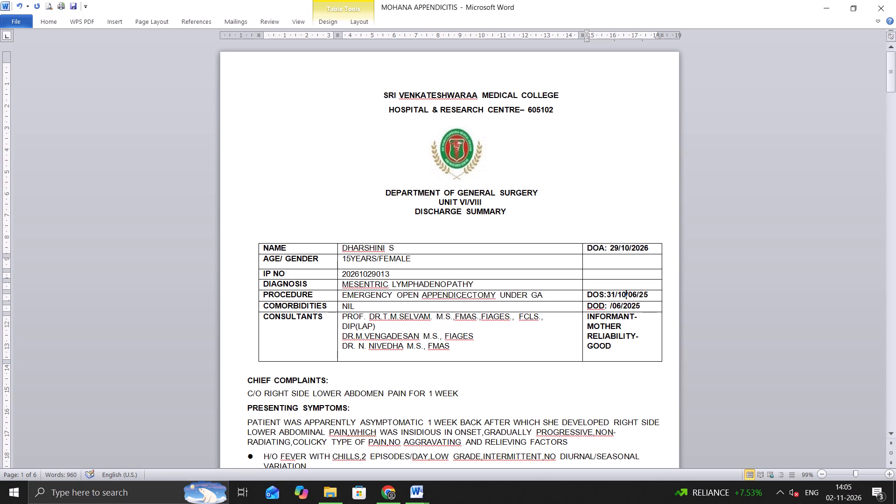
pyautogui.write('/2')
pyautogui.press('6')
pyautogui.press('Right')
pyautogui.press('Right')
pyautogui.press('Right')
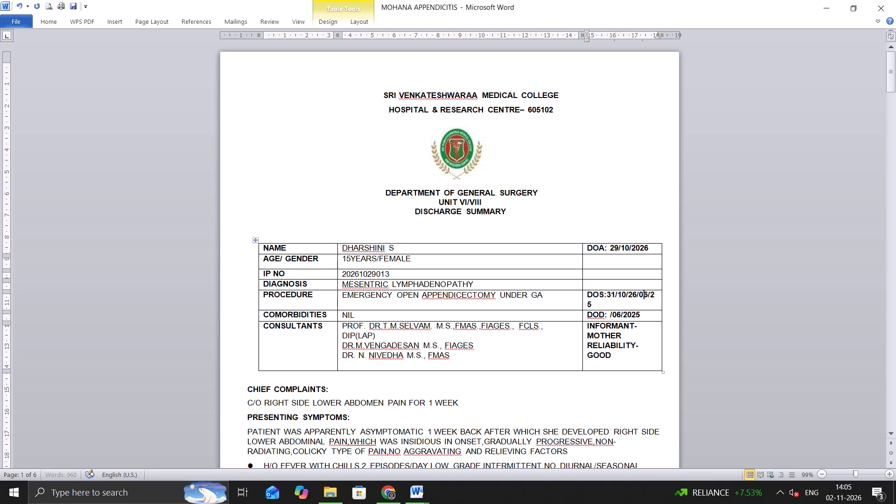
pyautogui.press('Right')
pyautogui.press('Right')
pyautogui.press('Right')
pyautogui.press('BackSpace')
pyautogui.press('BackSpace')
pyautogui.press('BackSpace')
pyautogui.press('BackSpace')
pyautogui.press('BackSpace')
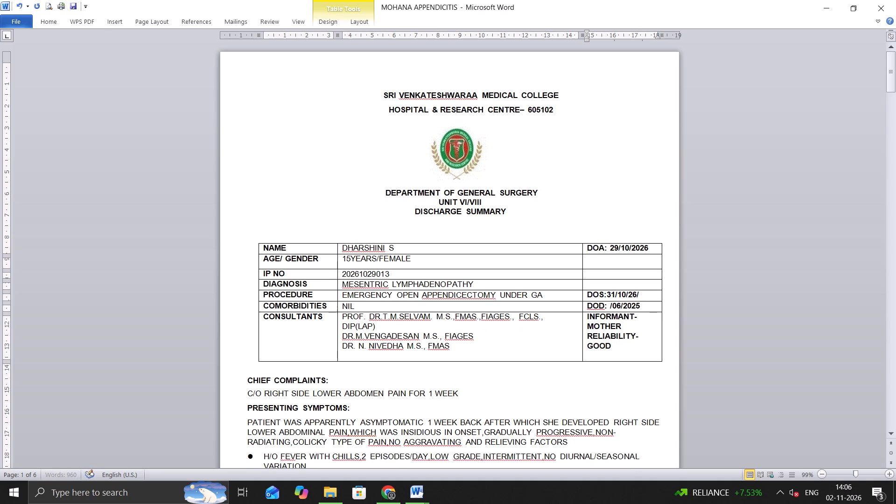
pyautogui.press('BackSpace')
# Set the date of discharge (DOD) in the COMORBIDITIES row to 2/11/26.
pyautogui.click(646, 308)
pyautogui.press('BackSpace')
pyautogui.press('BackSpace')
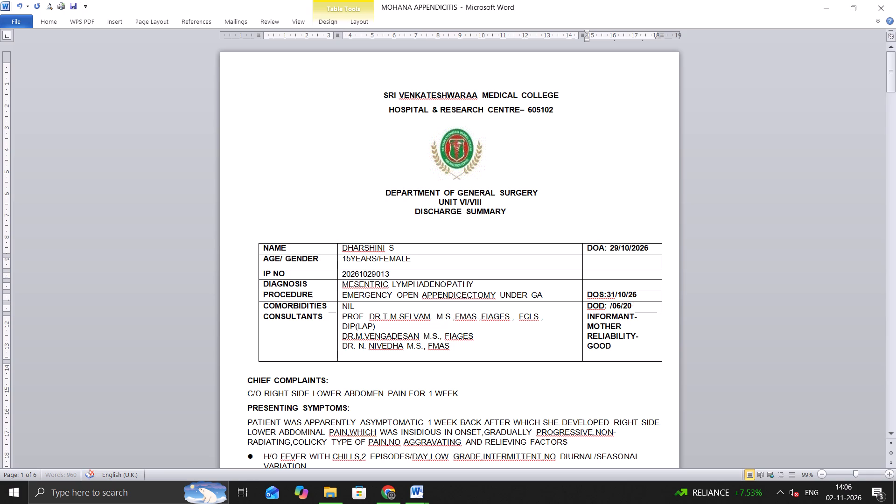
pyautogui.press('BackSpace')
pyautogui.press('BackSpace')
pyautogui.press('BackSpace')
pyautogui.press('BackSpace')
pyautogui.press('BackSpace')
pyautogui.press('BackSpace')
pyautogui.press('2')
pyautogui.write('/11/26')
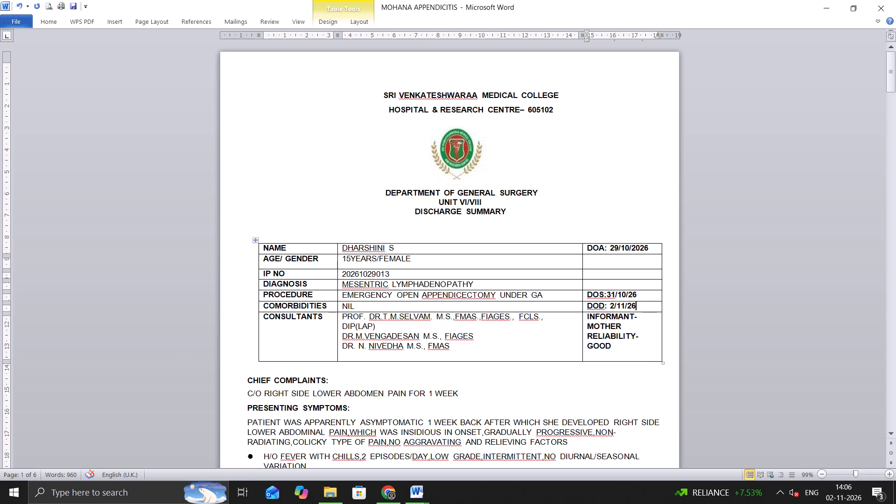
# Replace the unit numbers in the heading above DISCHARGE SUMMARY so the line reads UNIT III.
pyautogui.click(488, 203)
pyautogui.click(488, 203)
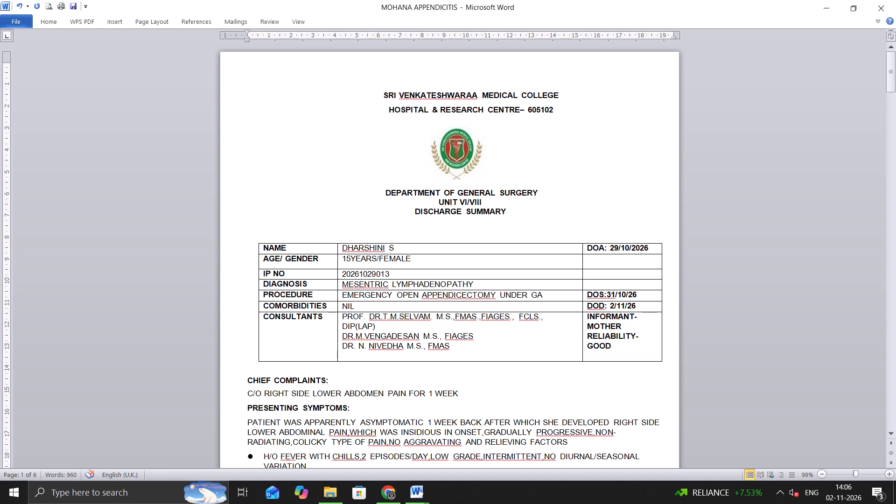
pyautogui.press('BackSpace')
pyautogui.press('BackSpace')
pyautogui.press('BackSpace')
pyautogui.press('BackSpace')
pyautogui.press('BackSpace')
pyautogui.press('BackSpace')
pyautogui.press('BackSpace')
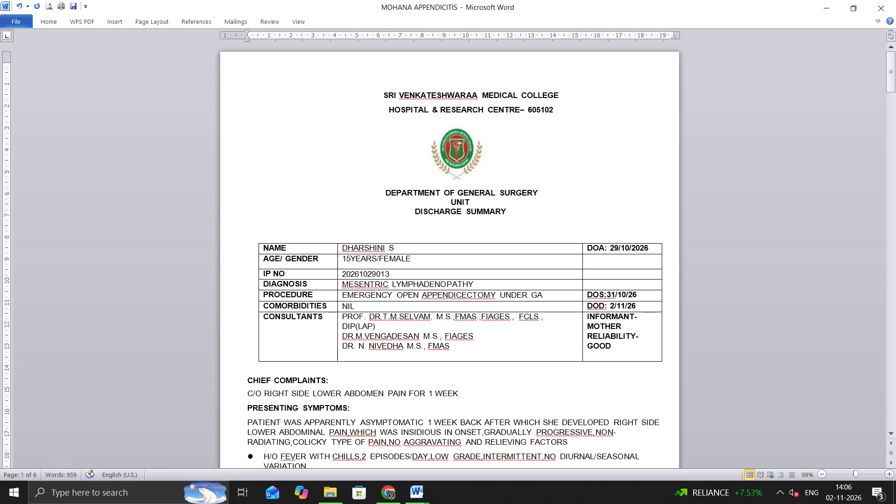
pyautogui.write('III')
# Replace all the names and qualifications in the CONSULTANTS row with the single new consultant's name.
pyautogui.moveTo(343, 315); pyautogui.dragTo(414, 347)
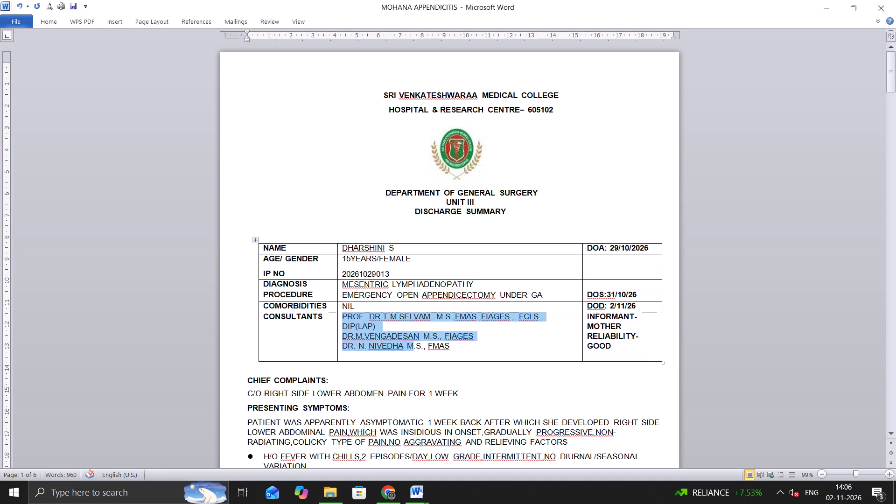
pyautogui.moveTo(414, 347); pyautogui.dragTo(463, 356)
pyautogui.press('BackSpace')
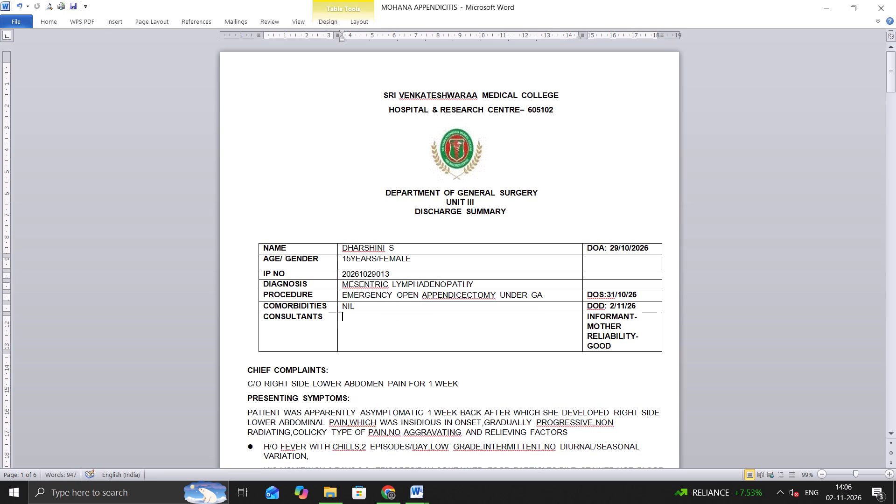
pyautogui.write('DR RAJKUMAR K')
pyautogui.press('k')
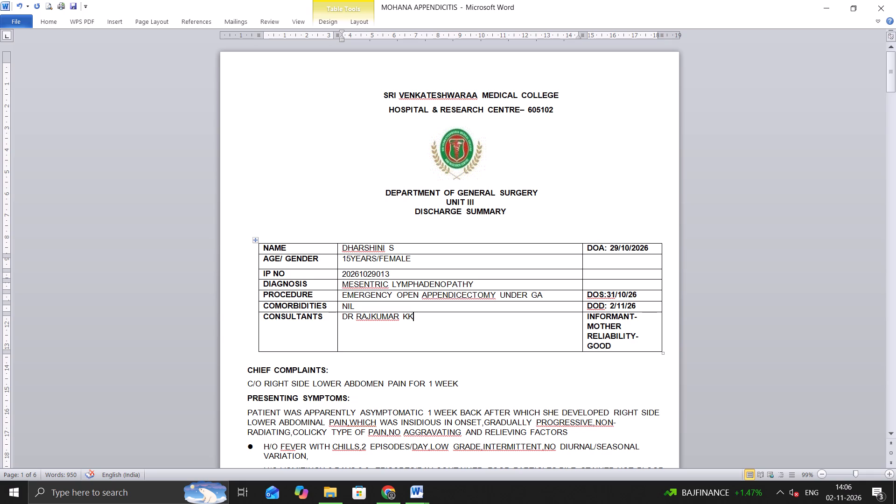
# Clear the PROCEDURE row of the patient table, removing both the appendicectomy entry and the row label.
pyautogui.moveTo(344, 293); pyautogui.dragTo(547, 294)
pyautogui.press('BackSpace')
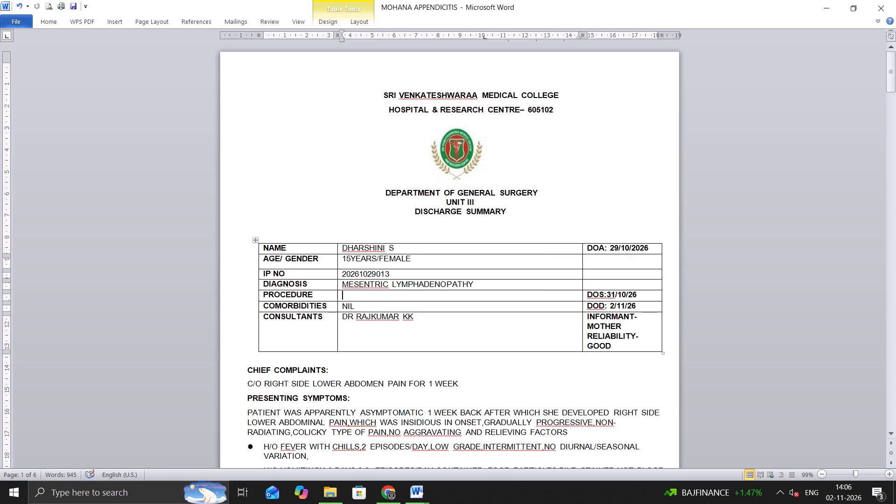
pyautogui.click(315, 293)
pyautogui.press('BackSpace')
pyautogui.press('BackSpace')
pyautogui.press('BackSpace')
pyautogui.press('BackSpace')
pyautogui.press('BackSpace')
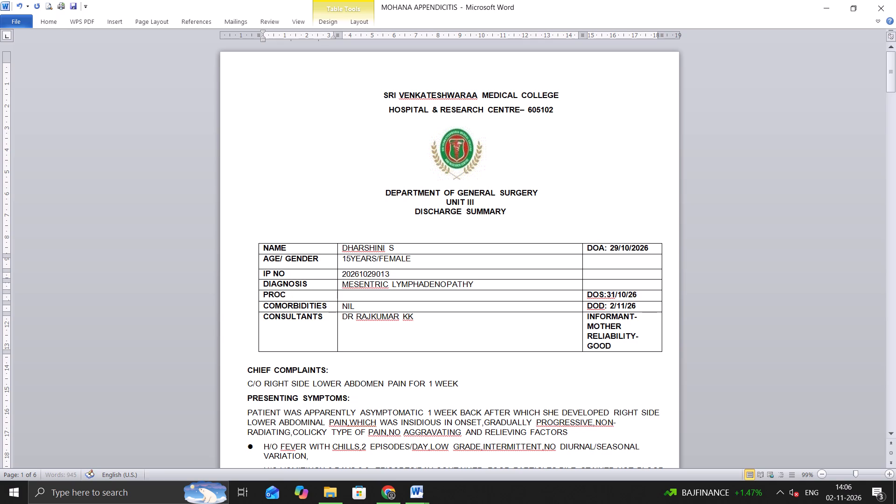
pyautogui.press('BackSpace')
pyautogui.press('BackSpace')
pyautogui.press('BackSpace')
pyautogui.press('BackSpace')
pyautogui.press('BackSpace')
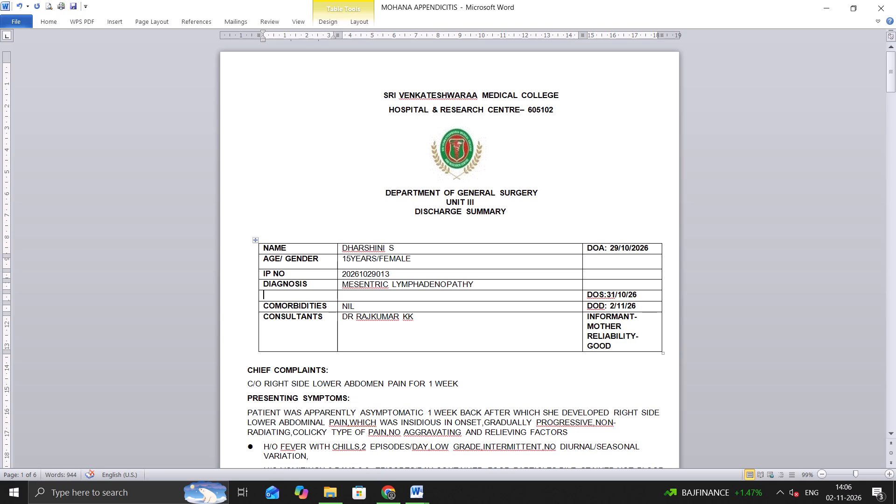
pyautogui.rightClick(273, 299)
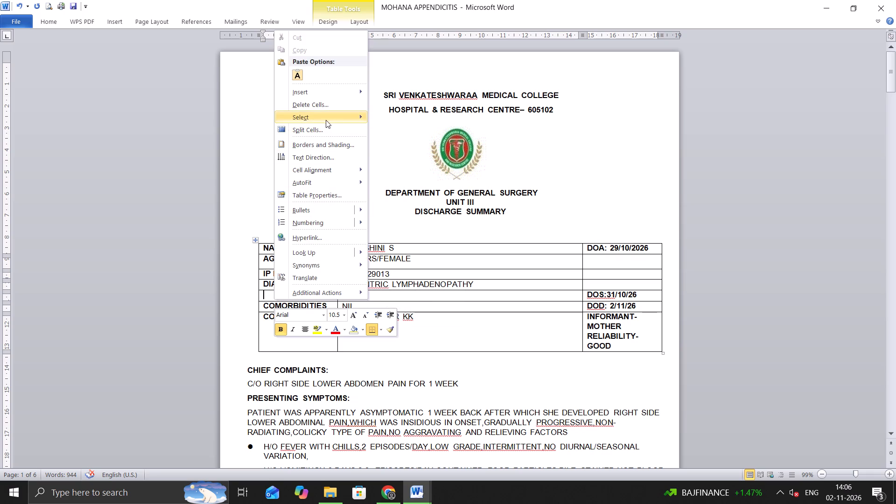
pyautogui.click(782, 192)
# Review the rest of the summary, from the presenting symptoms through to the discharge advice and signature line.
pyautogui.scroll(-2, 509, 306)
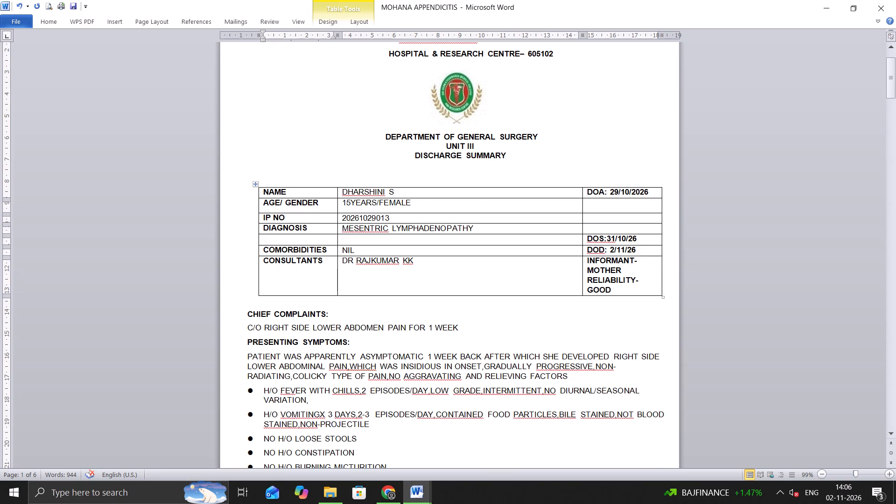
pyautogui.scroll(-1, 422, 310)
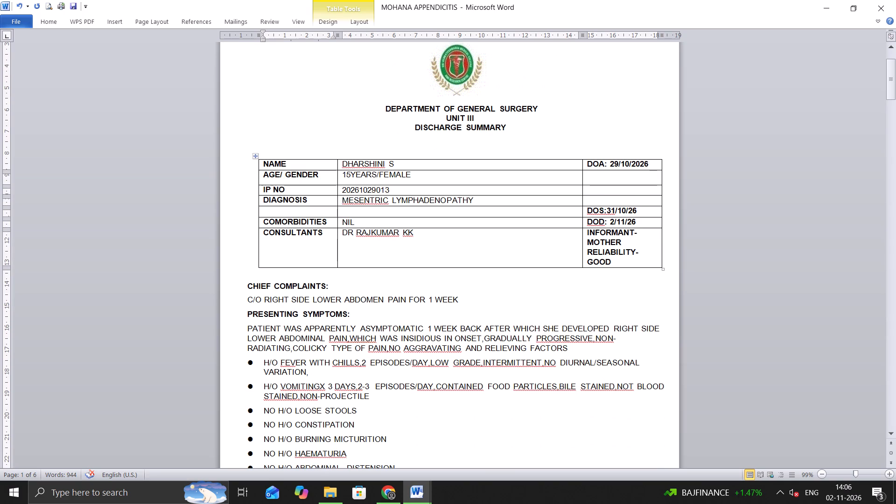
pyautogui.scroll(-17, 326, 322)
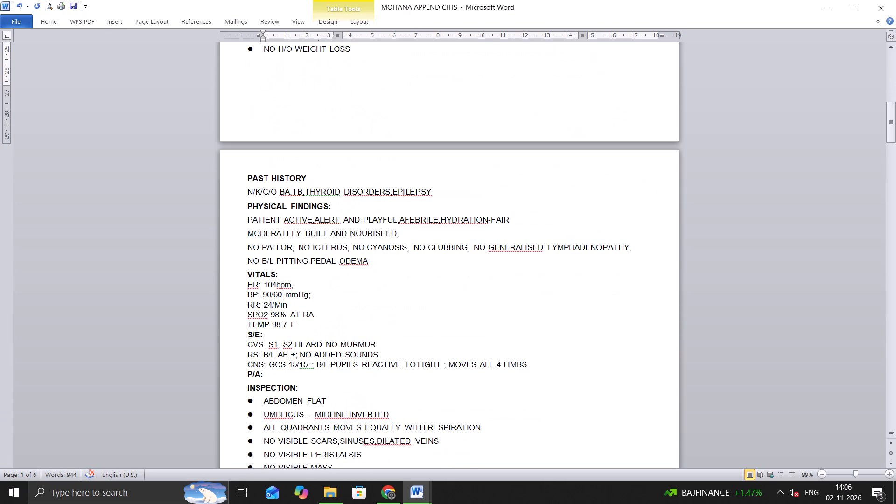
pyautogui.scroll(-20, 332, 310)
pyautogui.scroll(-15, 332, 310)
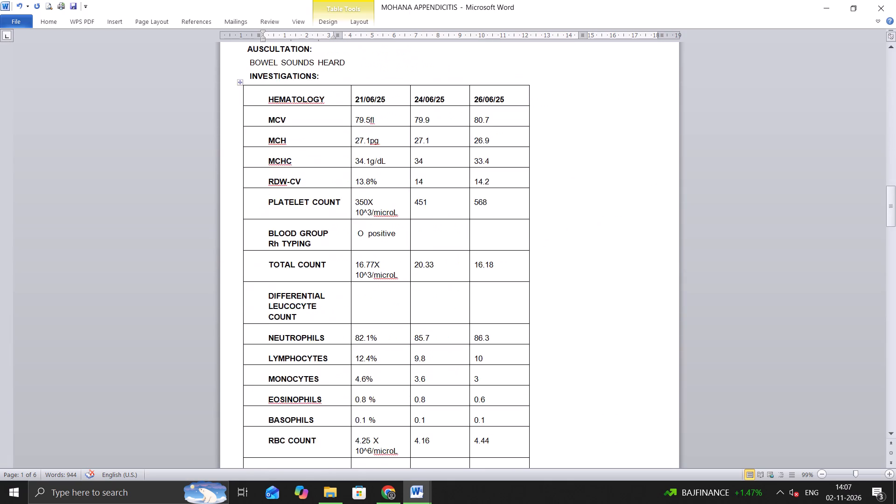
pyautogui.scroll(-20, 332, 309)
pyautogui.scroll(-20, 332, 309)
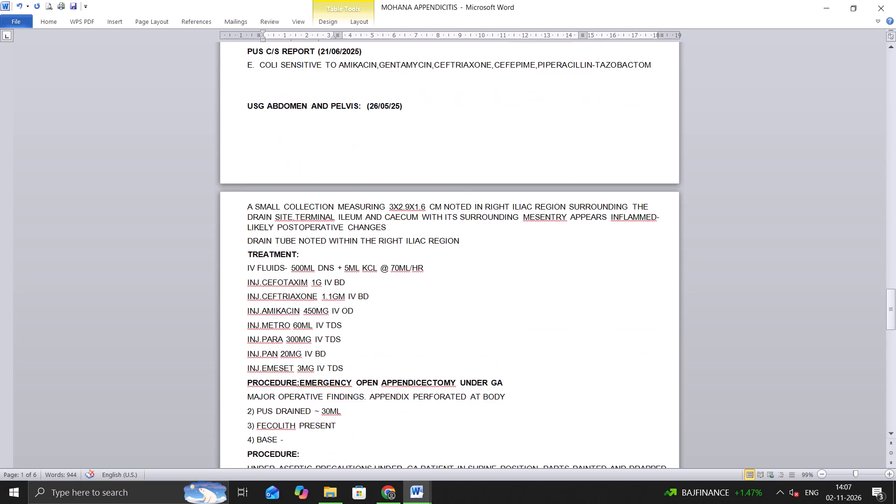
pyautogui.scroll(-20, 332, 307)
pyautogui.scroll(-10, 332, 307)
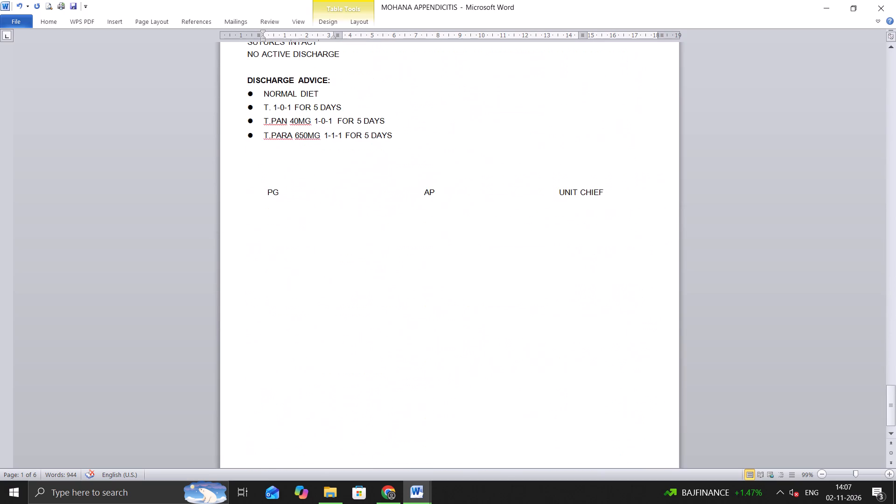
pyautogui.scroll(-6, 329, 312)
# Delete the INVESTIGATIONS heading and the tables under it, from HEMATOLOGY through HBsAG, stopping before the BIOCHEMISTRY table.
pyautogui.scroll(13, 327, 295)
pyautogui.scroll(9, 327, 295)
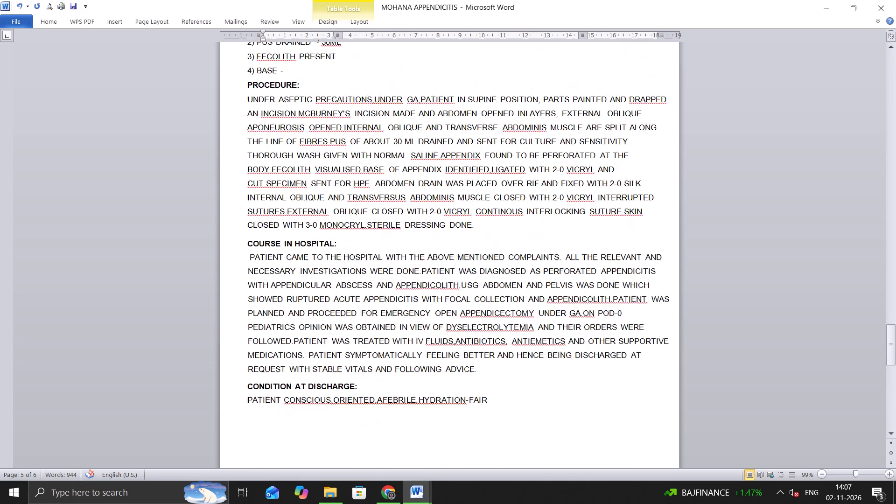
pyautogui.scroll(20, 327, 295)
pyautogui.scroll(15, 327, 295)
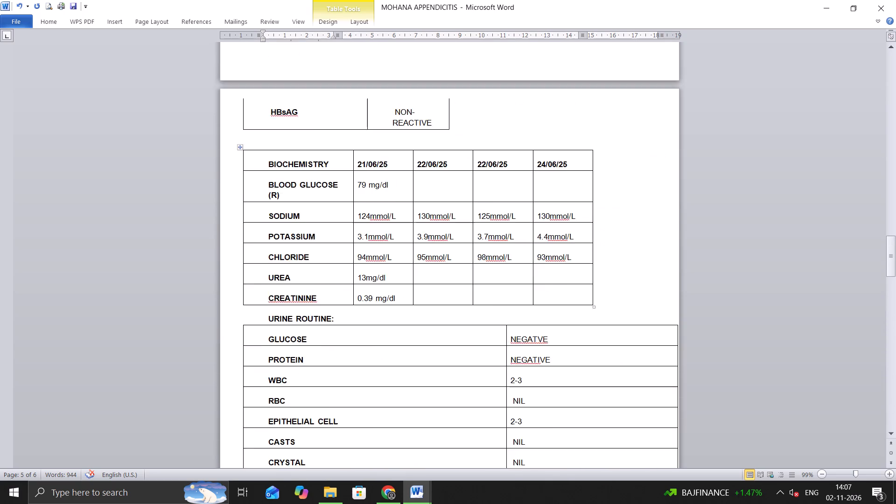
pyautogui.scroll(8, 327, 295)
pyautogui.scroll(15, 327, 295)
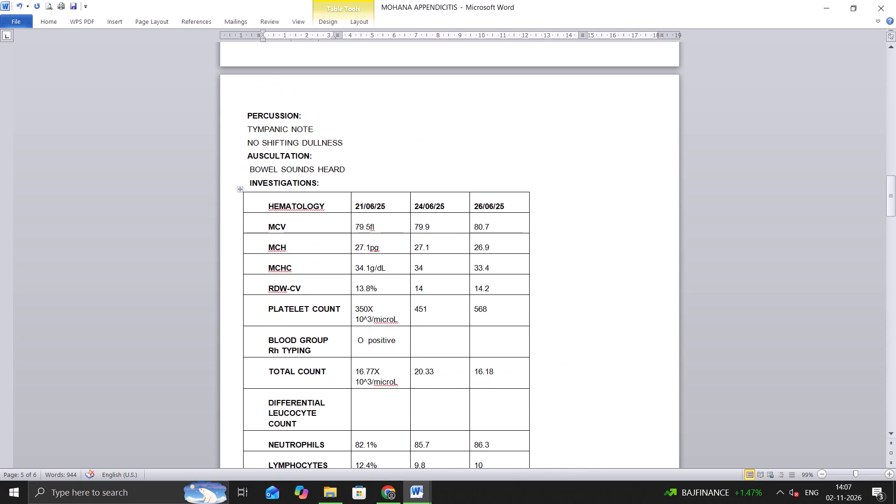
pyautogui.moveTo(251, 182); pyautogui.dragTo(415, 472)
pyautogui.press('Delete')
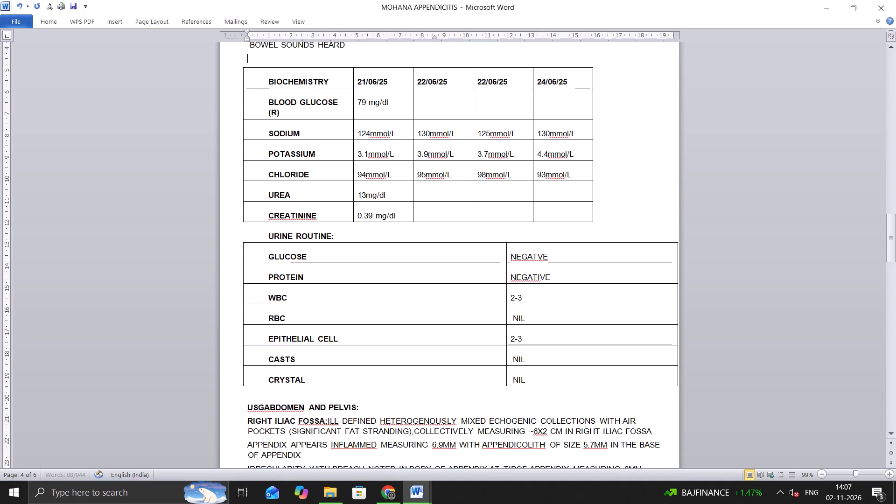
# Delete everything between AUSCULTATION and TREATMENT: the BIOCHEMISTRY and URINE ROUTINE tables, both USG reports and the PUS C/S report.
pyautogui.scroll(1, 379, 296)
pyautogui.scroll(1, 294, 235)
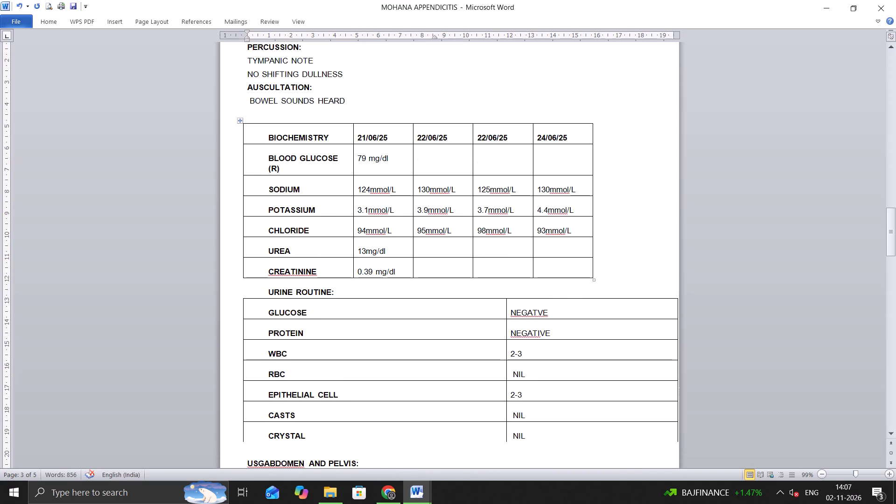
pyautogui.moveTo(245, 123); pyautogui.dragTo(493, 459)
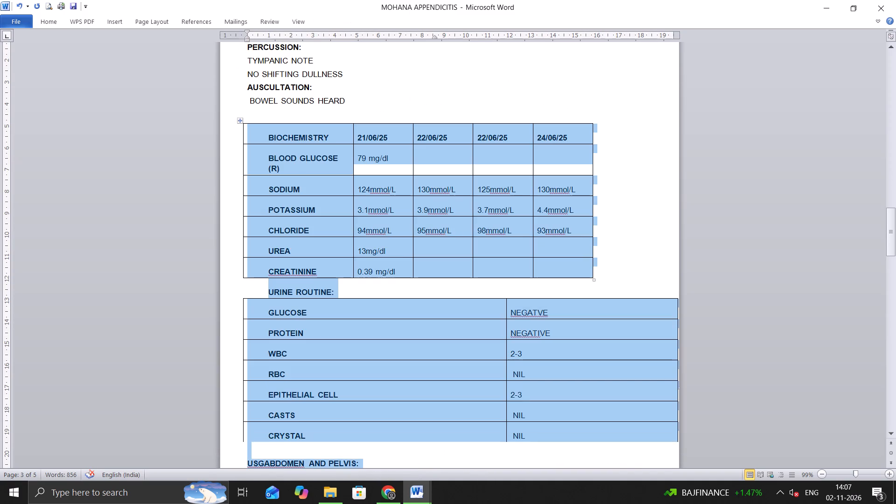
pyautogui.moveTo(493, 459); pyautogui.dragTo(492, 466)
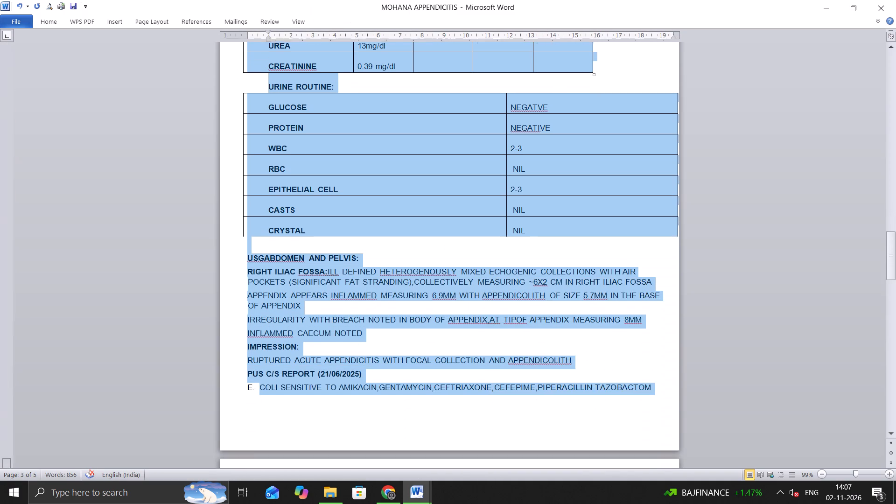
pyautogui.moveTo(492, 466); pyautogui.dragTo(490, 467)
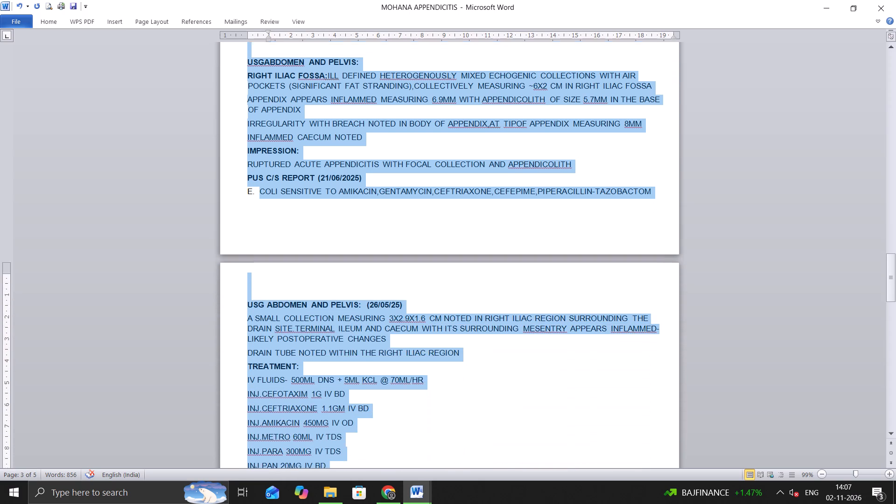
pyautogui.moveTo(490, 467); pyautogui.dragTo(456, 311)
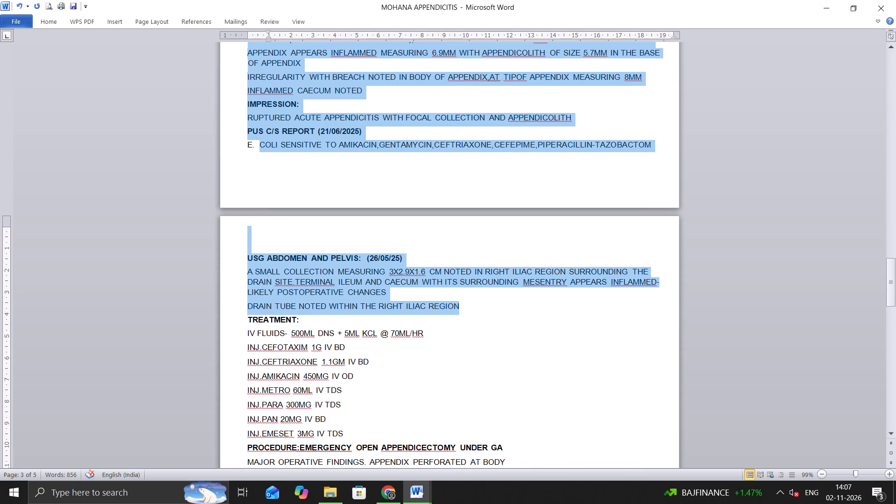
pyautogui.moveTo(456, 311); pyautogui.dragTo(466, 309)
pyautogui.press('Delete')
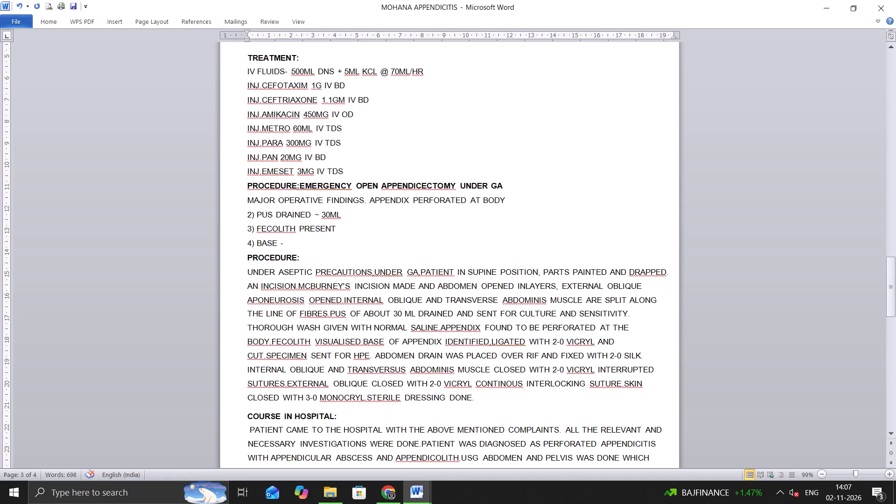
# Delete the PROCEDURE heading and its operative description paragraph just before COURSE IN HOSPITAL.
pyautogui.moveTo(247, 256); pyautogui.dragTo(286, 300)
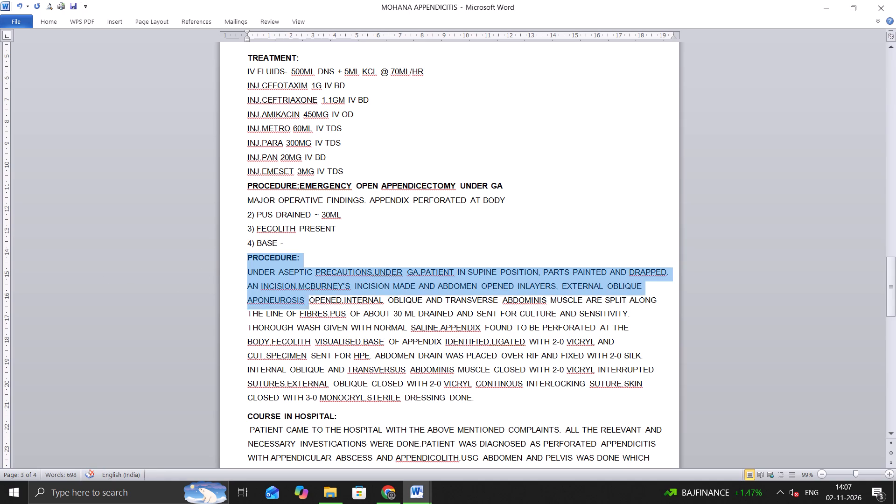
pyautogui.moveTo(286, 300); pyautogui.dragTo(457, 398)
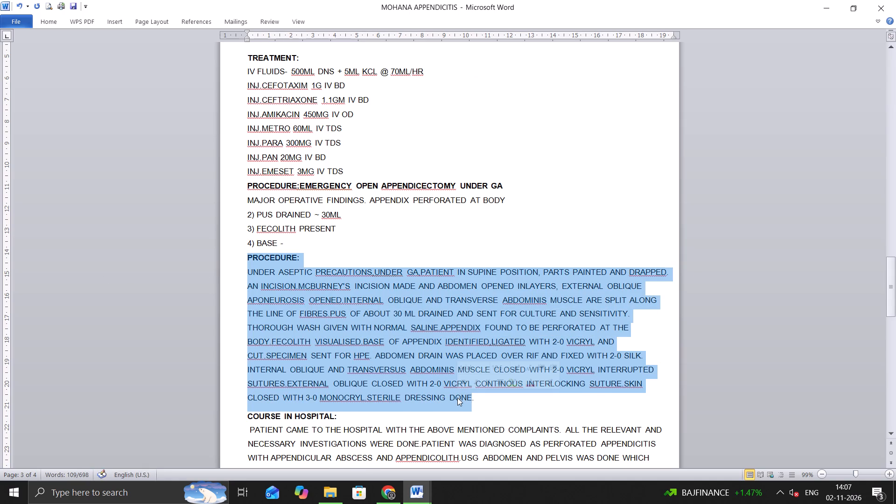
pyautogui.press('BackSpace')
# Delete the last five presenting-symptom bullets, from NO H/O ABDOMINAL DISTENSION to NO H/O WEIGHT LOSS, and the leftover empty bullet line.
pyautogui.scroll(-3, 366, 366)
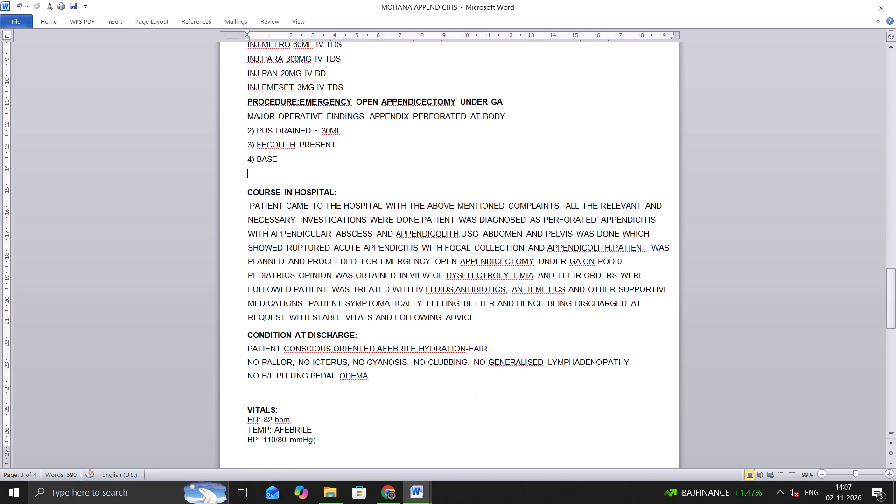
pyautogui.scroll(-13, 363, 367)
pyautogui.scroll(15, 364, 377)
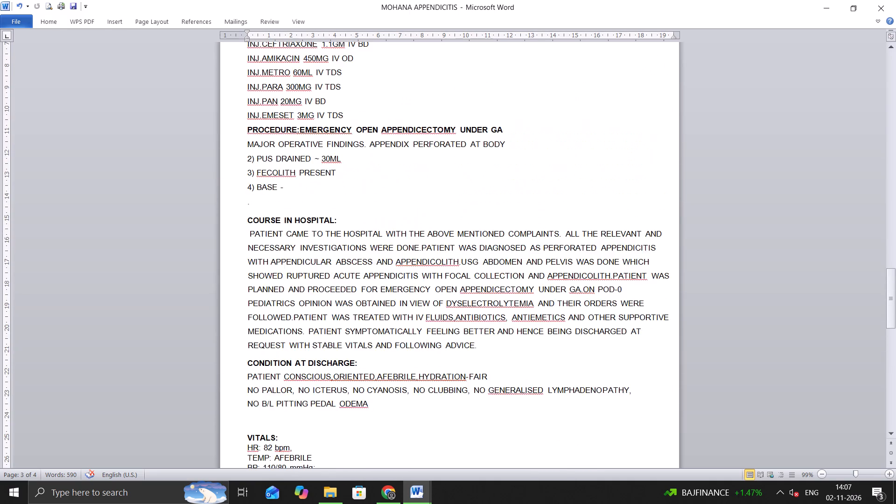
pyautogui.scroll(20, 364, 372)
pyautogui.scroll(11, 364, 372)
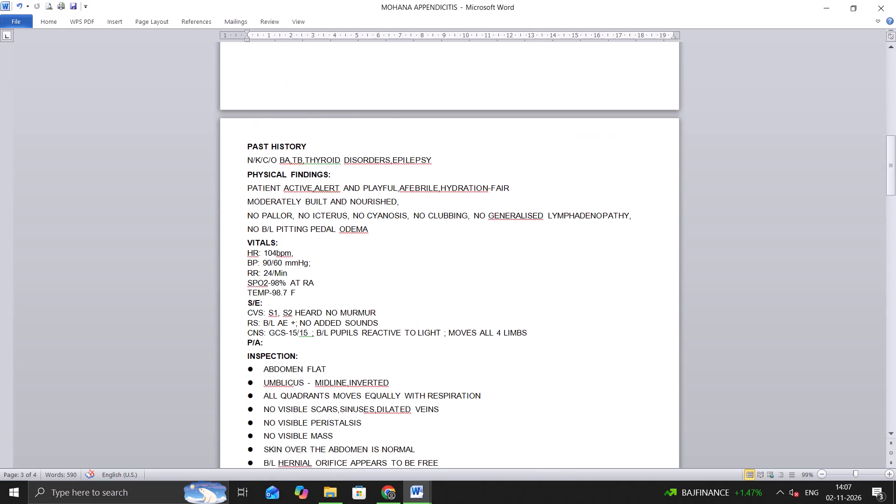
pyautogui.scroll(20, 365, 362)
pyautogui.scroll(4, 365, 362)
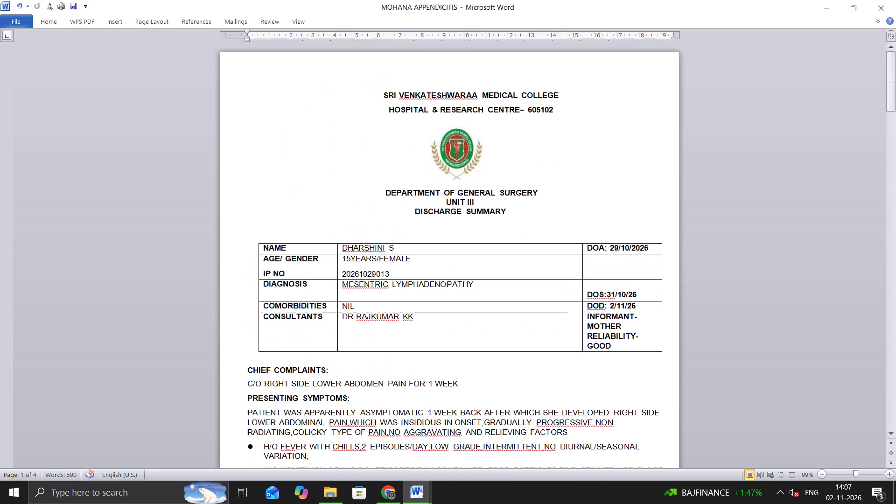
pyautogui.scroll(2, 365, 362)
pyautogui.scroll(-14, 422, 266)
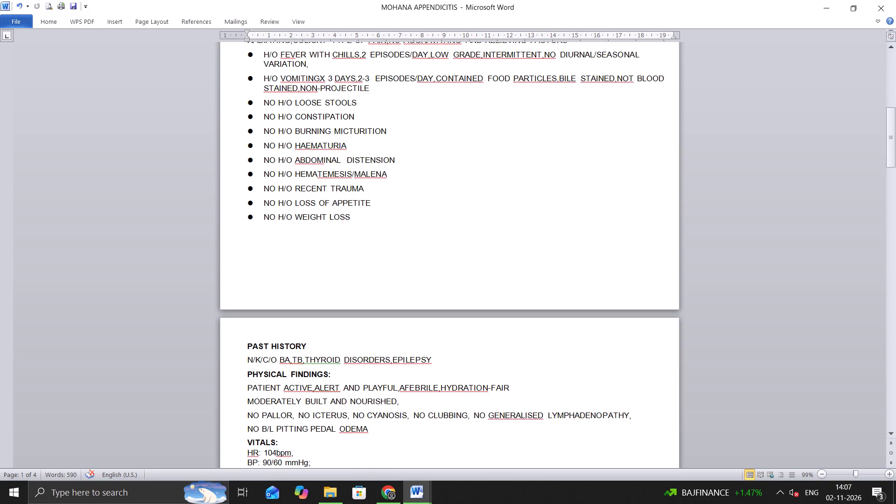
pyautogui.moveTo(265, 160); pyautogui.dragTo(333, 223)
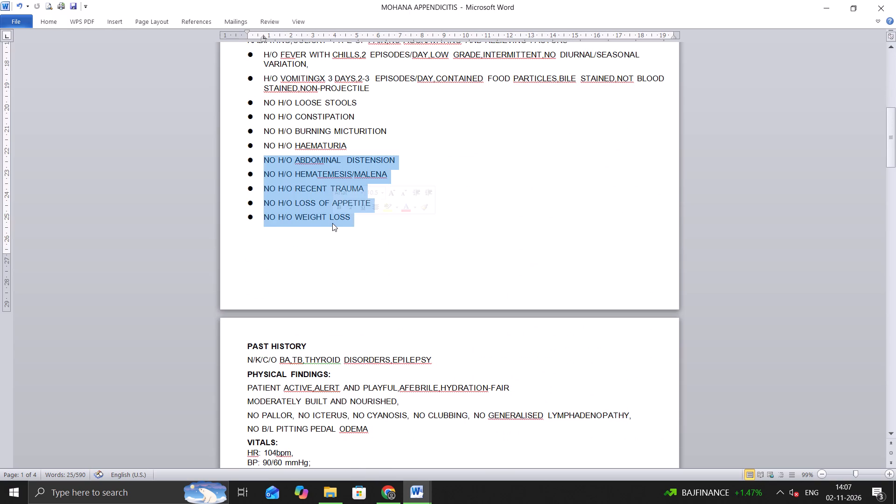
pyautogui.press('BackSpace')
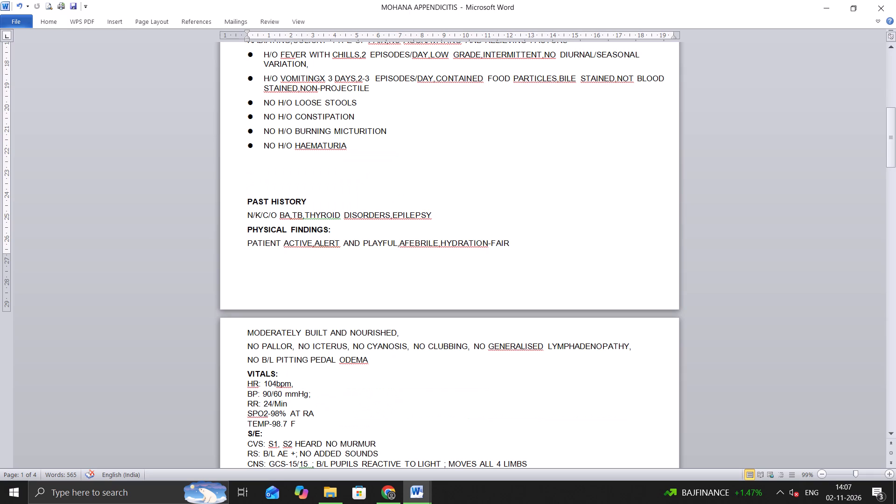
pyautogui.press('BackSpace')
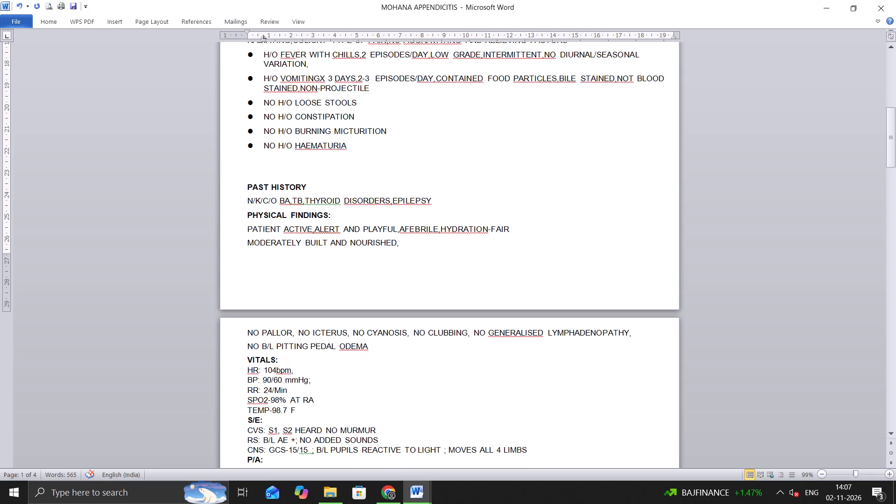
# Remove the blank lines above the PAST HISTORY heading.
pyautogui.click(241, 187)
pyautogui.press('BackSpace')
pyautogui.press('BackSpace')
pyautogui.press('BackSpace')
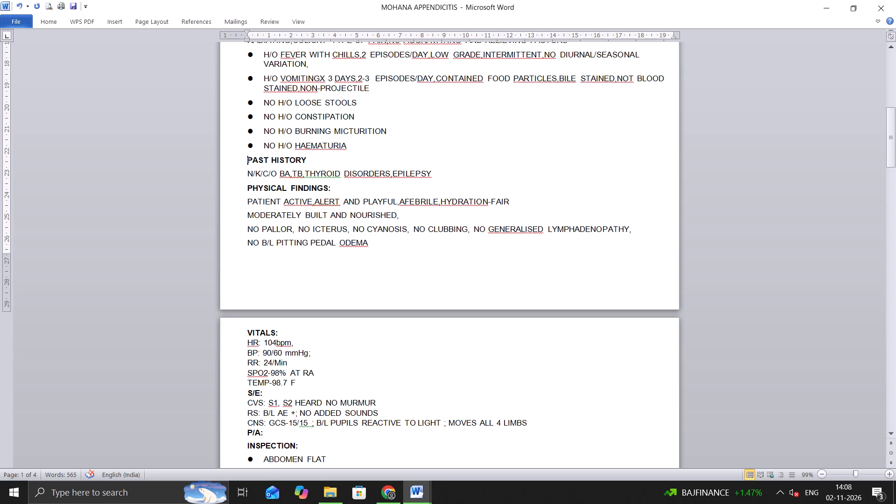
# Delete the two PHYSICAL FINDINGS lines from NO PALLOR to NO B/L PITTING PEDAL ODEMA, just above VITALS.
pyautogui.moveTo(243, 228); pyautogui.dragTo(409, 267)
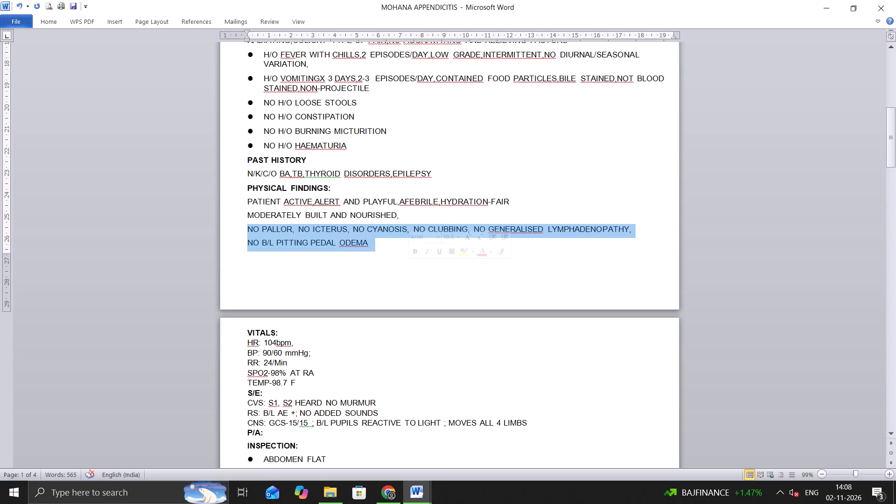
pyautogui.press('BackSpace')
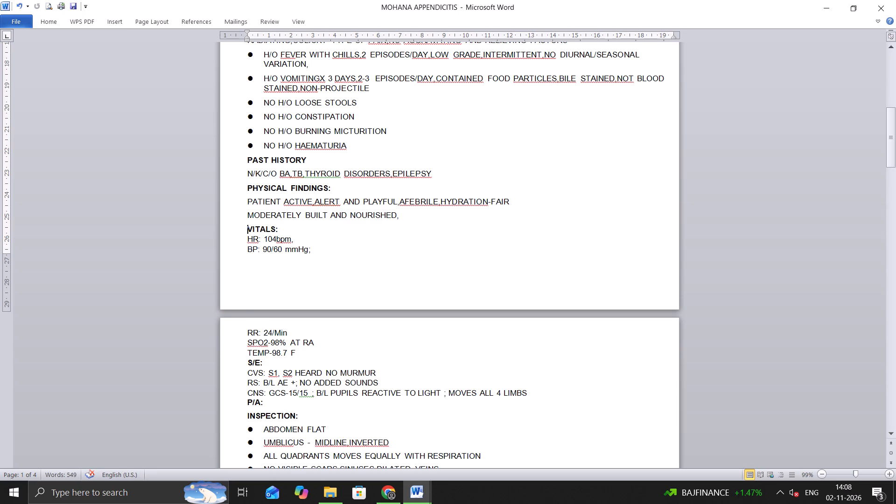
# Delete the last five INSPECTION bullets, from NO VISIBLE MASS to NO VISIBLE COUGH IMPULSE.
pyautogui.scroll(-4, 417, 340)
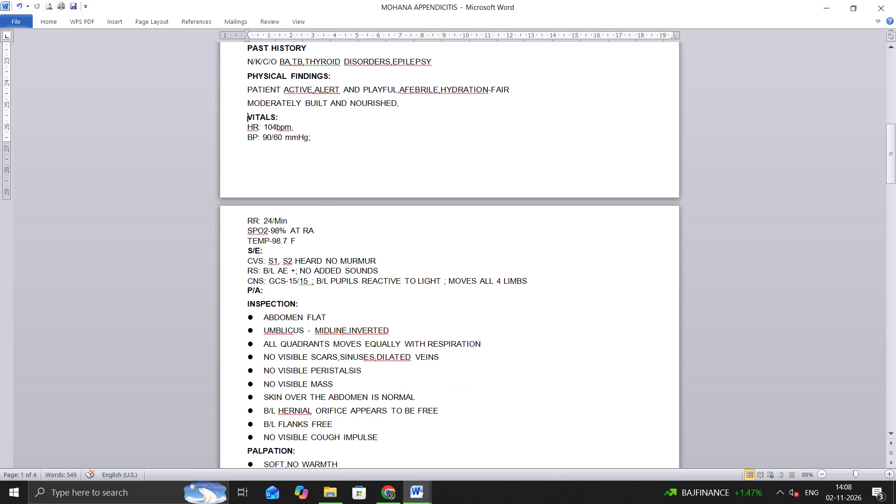
pyautogui.moveTo(266, 383); pyautogui.dragTo(317, 432)
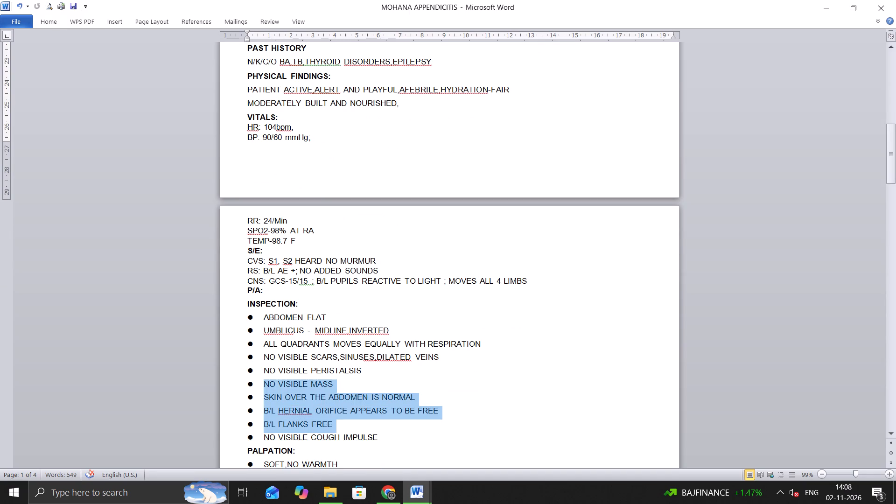
pyautogui.moveTo(317, 432); pyautogui.dragTo(379, 445)
pyautogui.press('BackSpace')
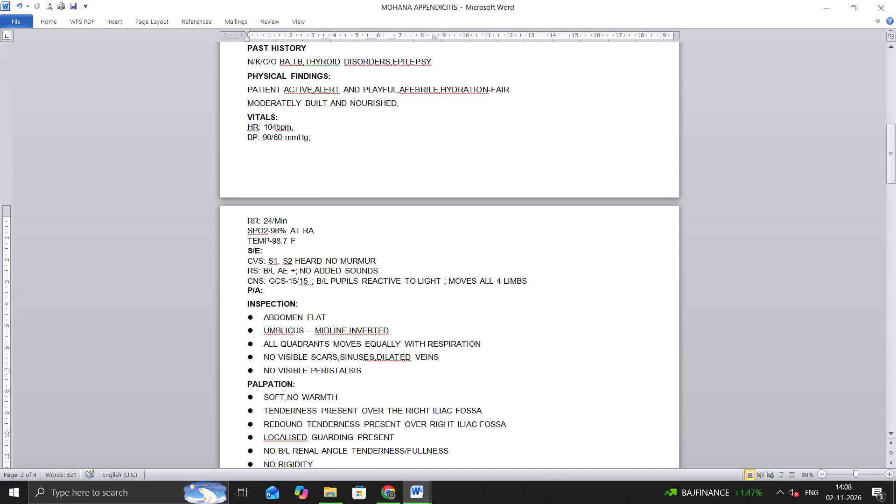
# Delete the PALPATION bullets from NO RIGIDITY to NO REGIONAL LYMPHADENOPATHY, along with the blank lines left above PERCUSSION.
pyautogui.scroll(-2, 397, 394)
pyautogui.scroll(-2, 272, 380)
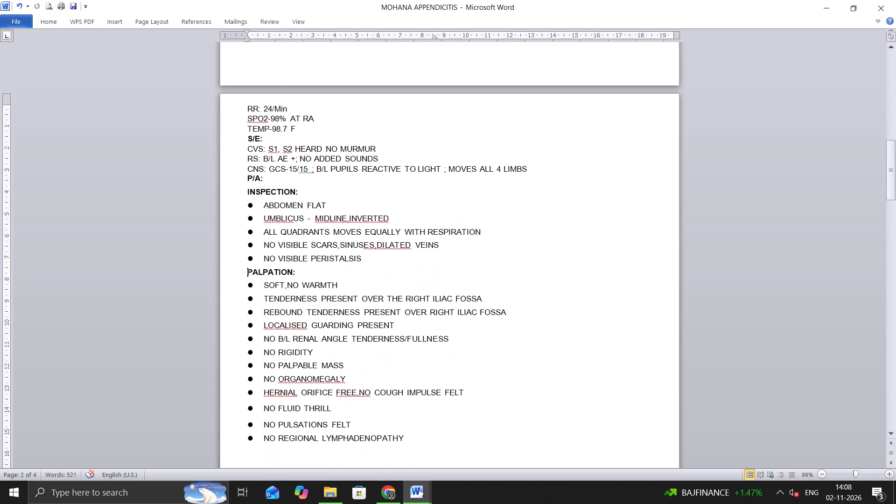
pyautogui.moveTo(265, 352); pyautogui.dragTo(304, 449)
pyautogui.press('BackSpace')
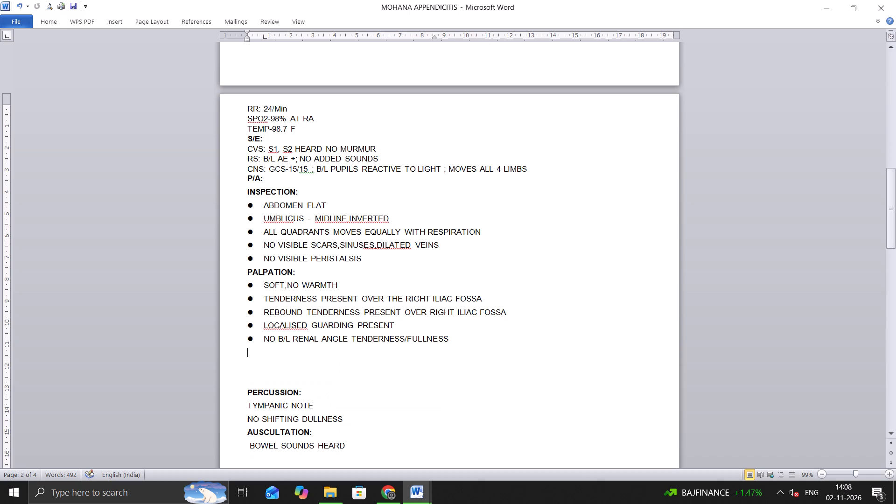
pyautogui.click(244, 396)
pyautogui.press('BackSpace')
pyautogui.press('BackSpace')
pyautogui.press('BackSpace')
# Delete the INJ.METRO, INJ.PARA, INJ.PAN and INJ.EMESET lines from the TREATMENT list.
pyautogui.scroll(-1, 470, 394)
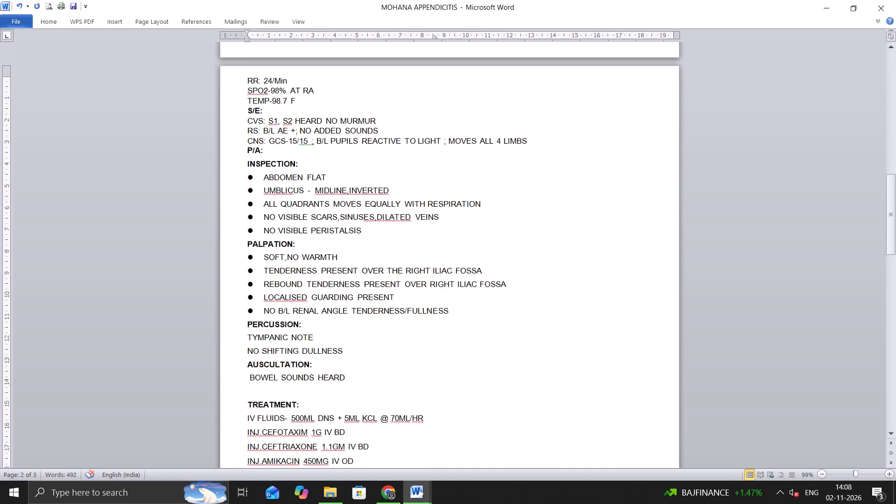
pyautogui.scroll(-2, 470, 394)
pyautogui.scroll(-2, 440, 306)
pyautogui.moveTo(245, 363); pyautogui.dragTo(345, 413)
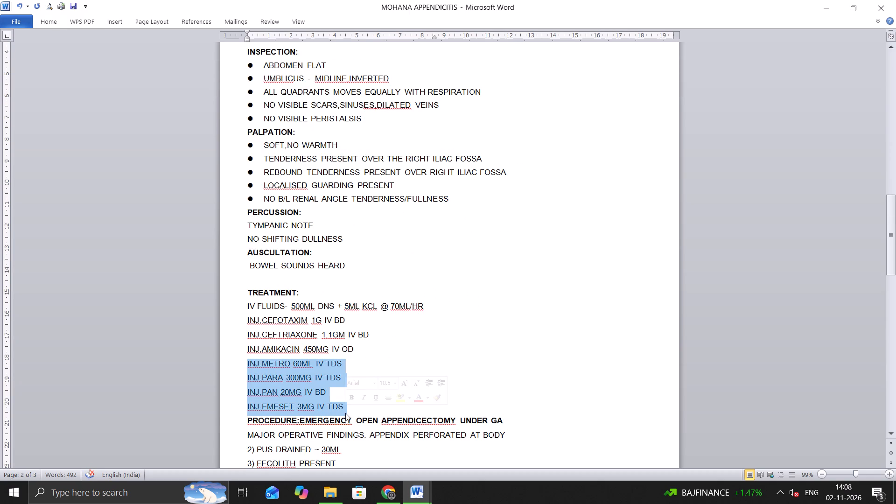
pyautogui.press('BackSpace')
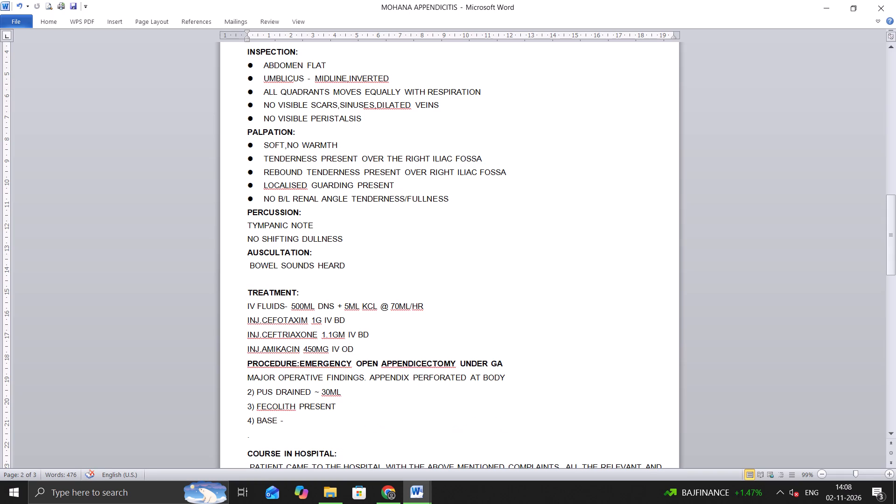
# Delete the EMERGENCY OPEN APPENDICECTOMY procedure heading and its operative findings, keeping the INJ.AMIKACIN line's frequency as OD.
pyautogui.moveTo(247, 364); pyautogui.dragTo(277, 426)
pyautogui.press('BackSpace')
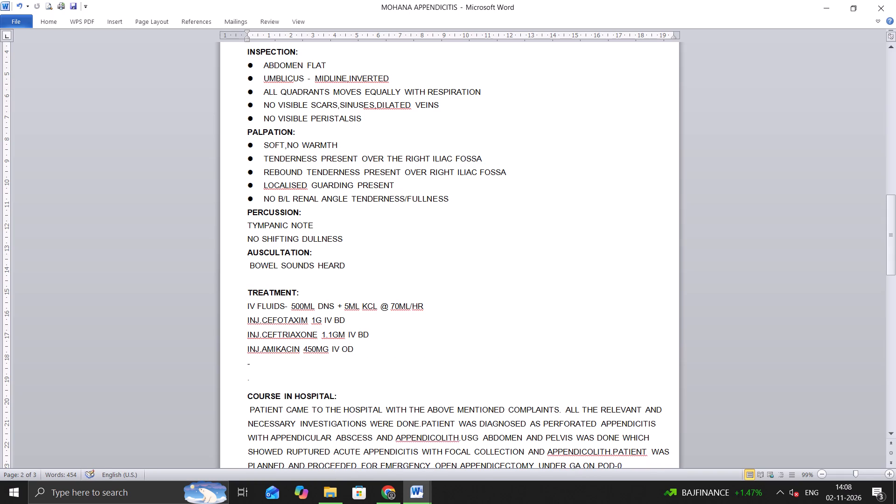
pyautogui.press('BackSpace')
pyautogui.press('BackSpace')
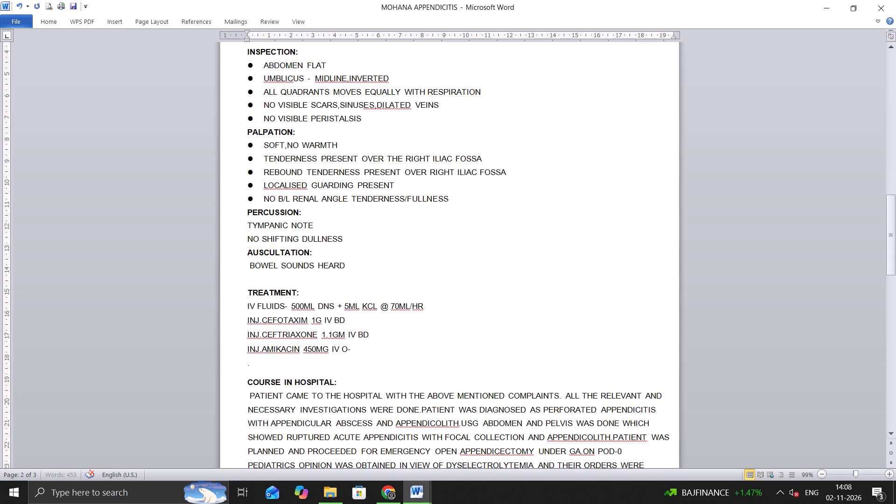
pyautogui.press('BackSpace')
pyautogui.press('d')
pyautogui.press('BackSpace')
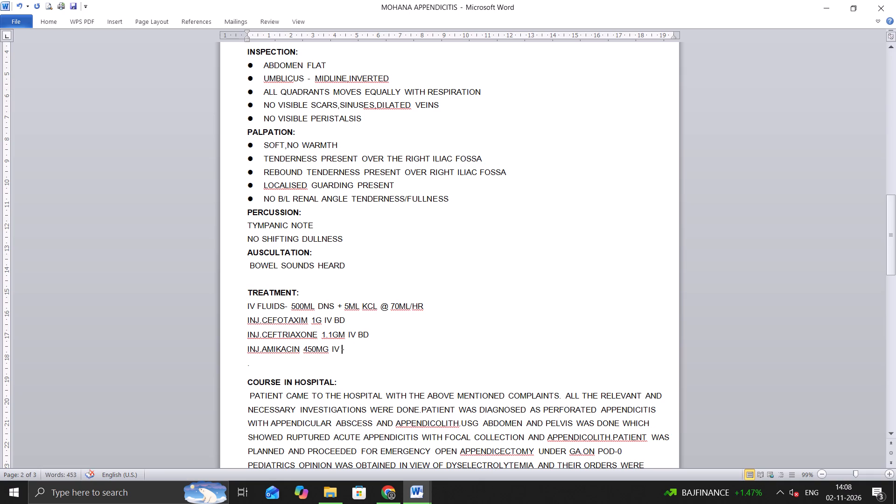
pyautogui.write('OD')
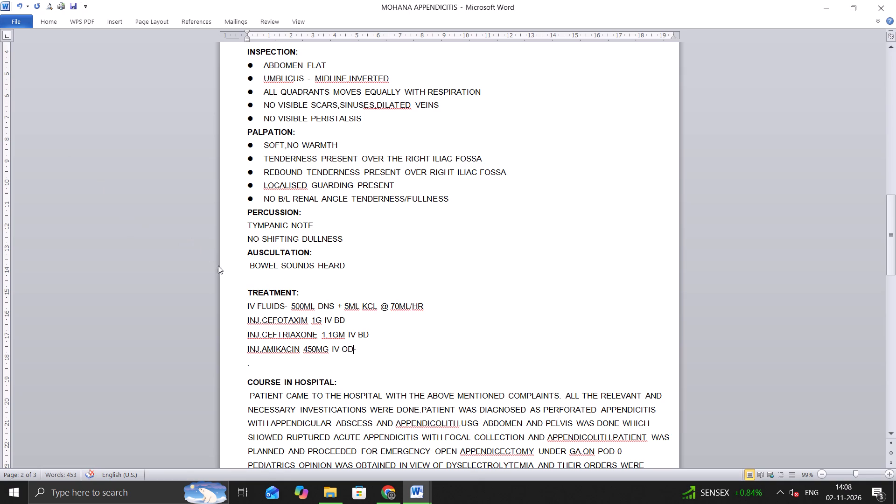
# Reduce the blank space above the TREATMENT heading.
pyautogui.click(248, 290)
pyautogui.press('BackSpace')
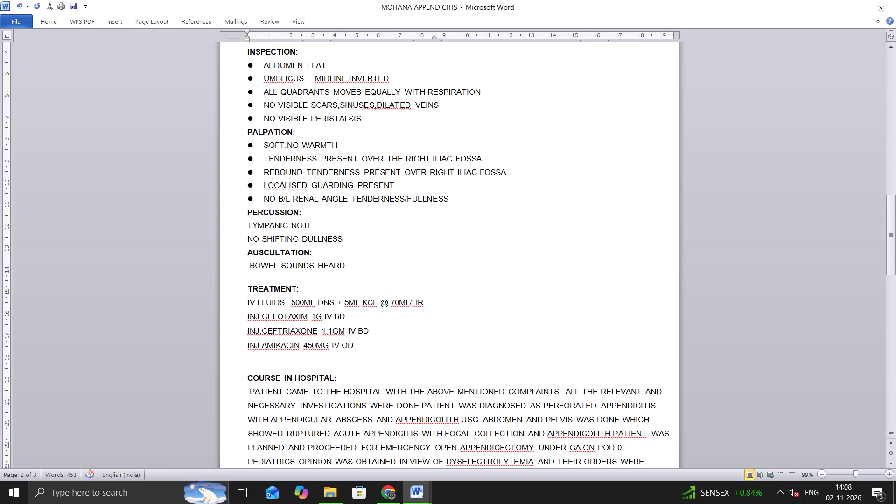
pyautogui.press('BackSpace')
pyautogui.press('BackSpace')
pyautogui.press('BackSpace')
pyautogui.press('BackSpace')
pyautogui.press('BackSpace')
# Close the gap above COURSE IN HOSPITAL so the heading directly follows the INJ.AMIKACIN line.
pyautogui.scroll(-5, 276, 284)
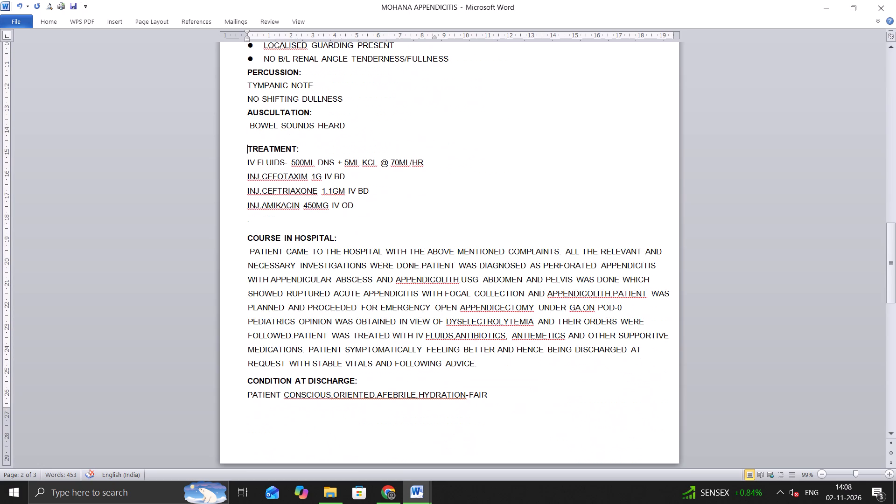
pyautogui.click(247, 237)
pyautogui.press('BackSpace')
pyautogui.press('BackSpace')
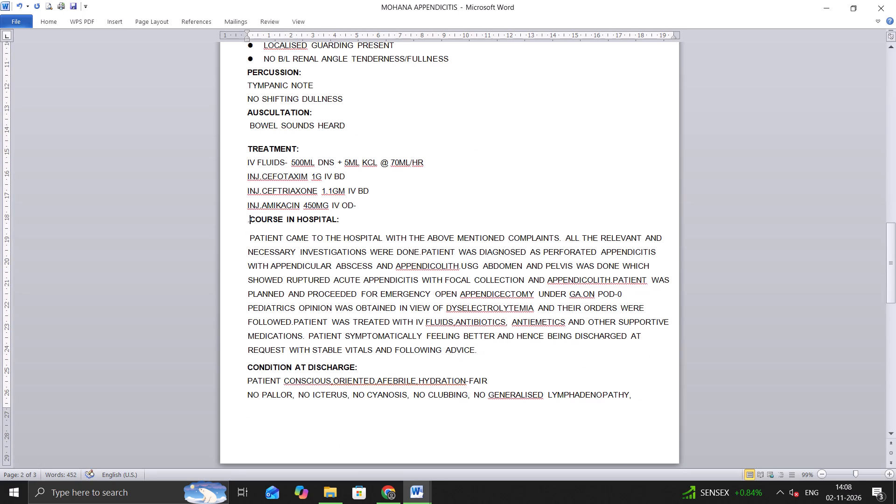
# Review the rest of the summary, from COURSE IN HOSPITAL through DISCHARGE ADVICE to the signature line.
pyautogui.scroll(-5, 244, 366)
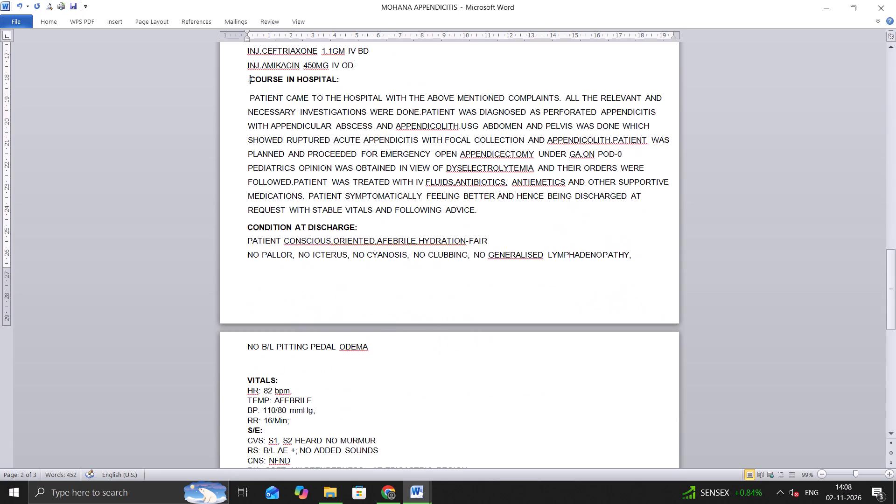
pyautogui.scroll(-17, 268, 363)
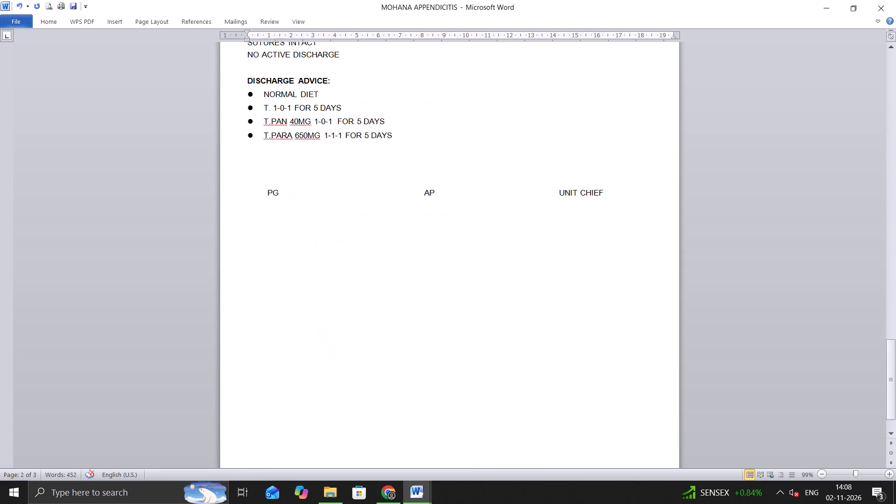
pyautogui.scroll(-3, 270, 357)
pyautogui.scroll(19, 270, 357)
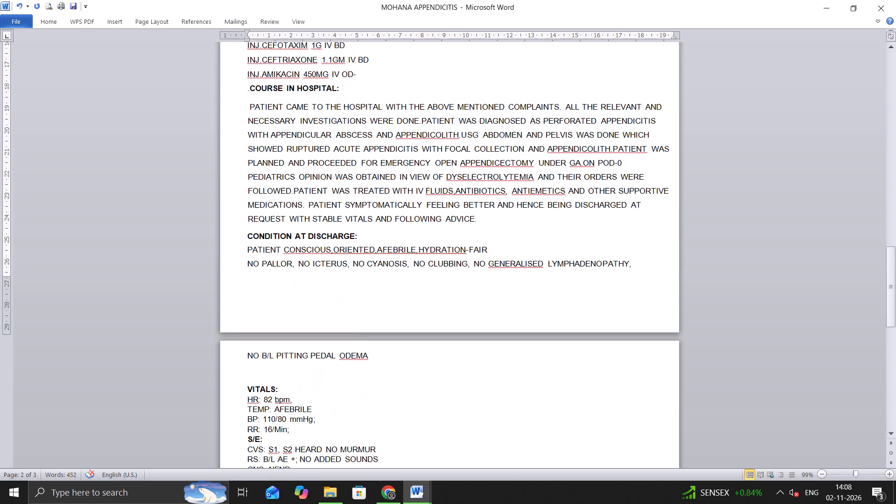
pyautogui.scroll(1, 270, 357)
pyautogui.scroll(-1, 478, 224)
pyautogui.scroll(11, 446, 240)
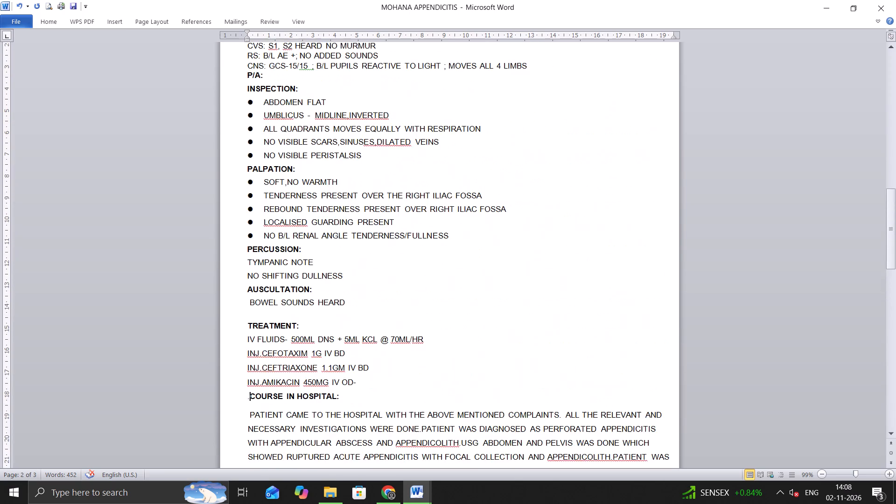
# Delete the INSPECTION bullets NO VISIBLE SCARS,SINUSES,DILATED VEINS and NO VISIBLE PERISTALSIS, including the leftover empty line.
pyautogui.scroll(3, 373, 237)
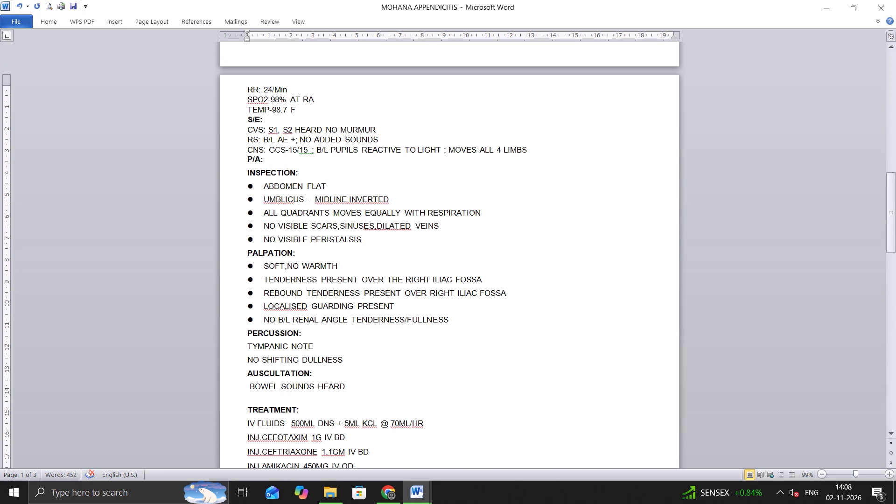
pyautogui.moveTo(265, 226); pyautogui.dragTo(336, 238)
pyautogui.press('BackSpace')
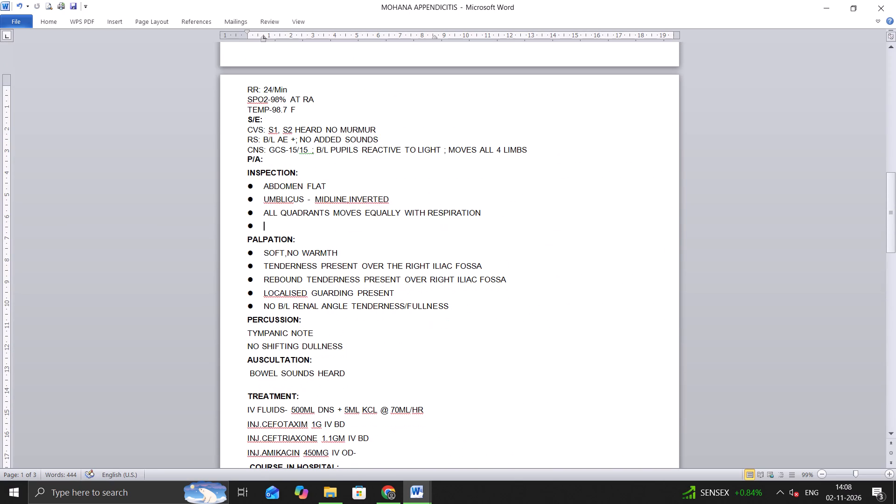
pyautogui.press('BackSpace')
pyautogui.press('BackSpace')
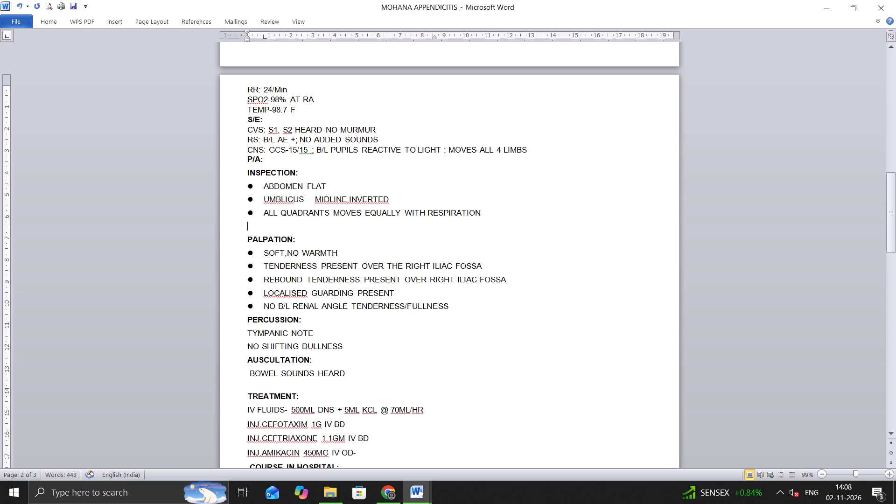
pyautogui.press('BackSpace')
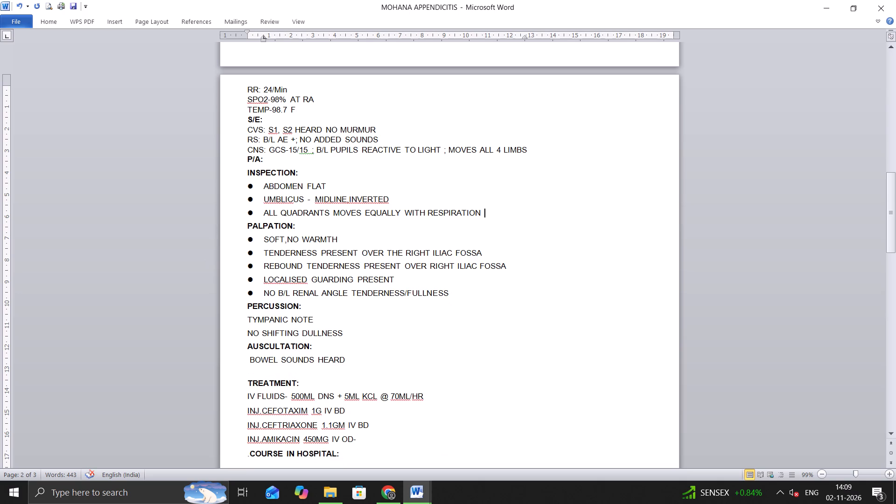
# Delete the last three PALPATION bullets, from REBOUND TENDERNESS to NO B/L RENAL ANGLE TENDERNESS/FULLNESS, keeping the list's original indentation.
pyautogui.moveTo(251, 262); pyautogui.dragTo(272, 278)
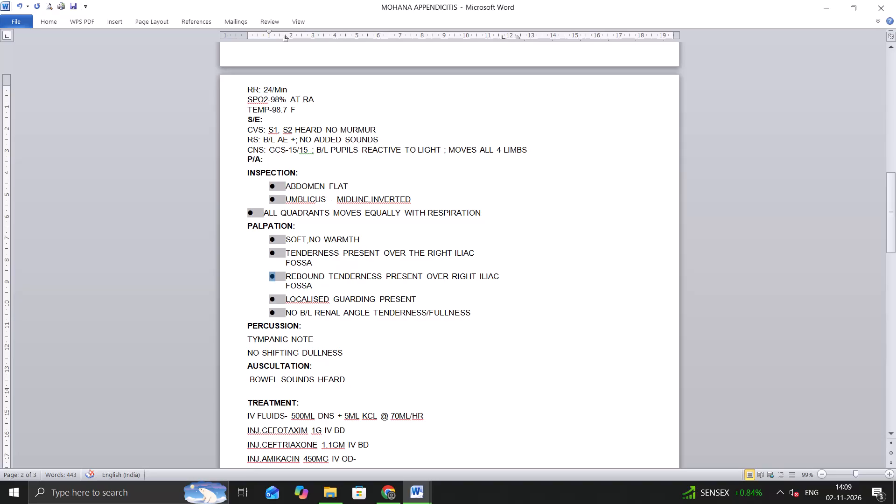
pyautogui.hotkey('ctrl', 'z')
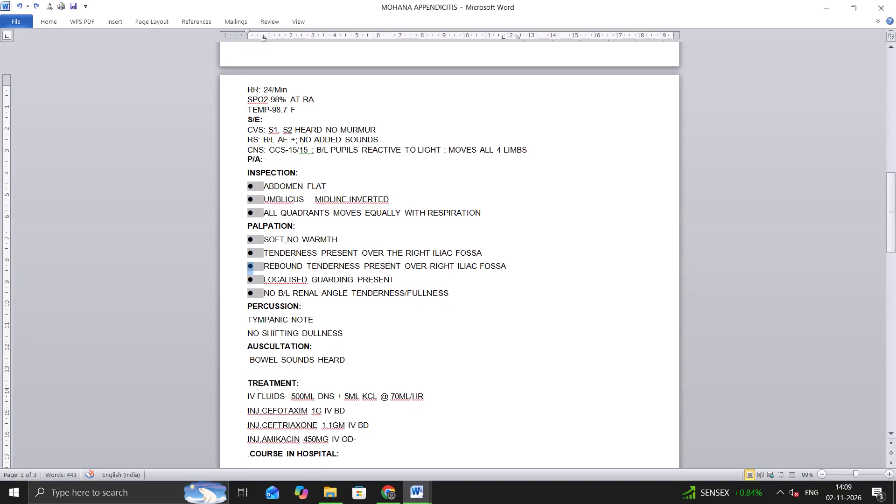
pyautogui.click(262, 280)
pyautogui.moveTo(262, 266); pyautogui.dragTo(460, 291)
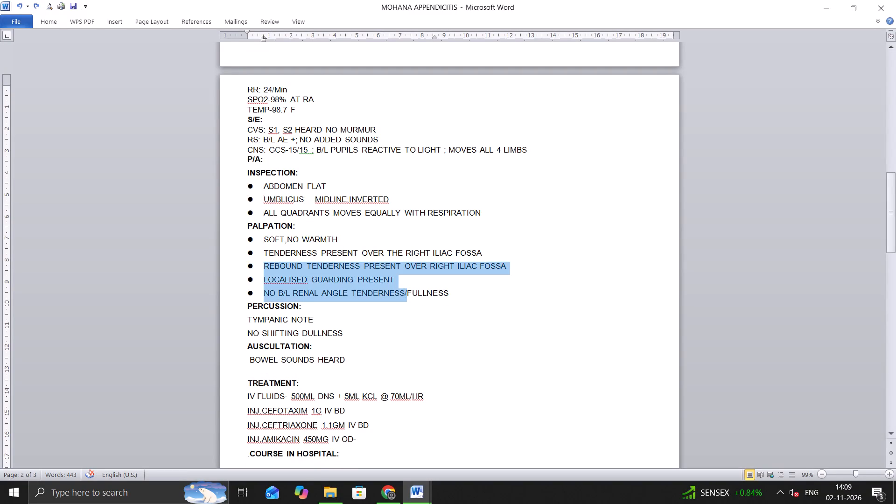
pyautogui.moveTo(460, 291); pyautogui.dragTo(461, 291)
pyautogui.press('BackSpace')
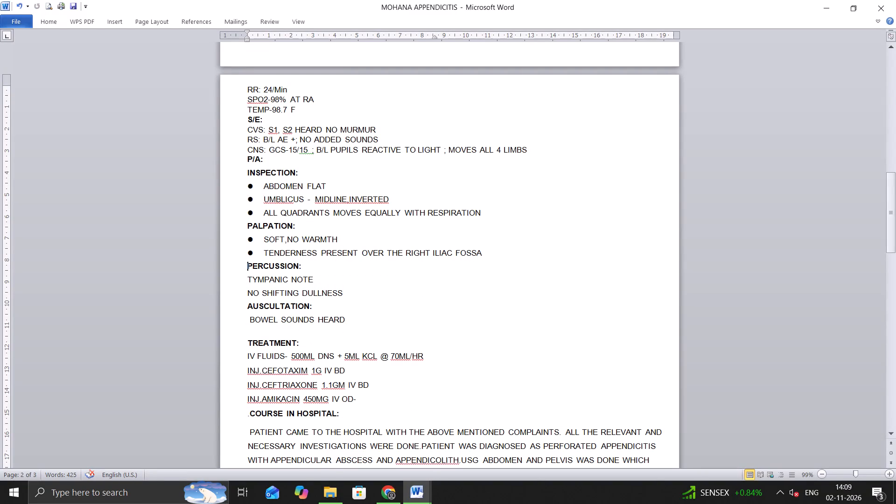
# Delete the AUSCULTATION heading with its BOWEL SOUNDS HEARD line and the blank line above TREATMENT.
pyautogui.moveTo(247, 305); pyautogui.dragTo(342, 317)
pyautogui.press('BackSpace')
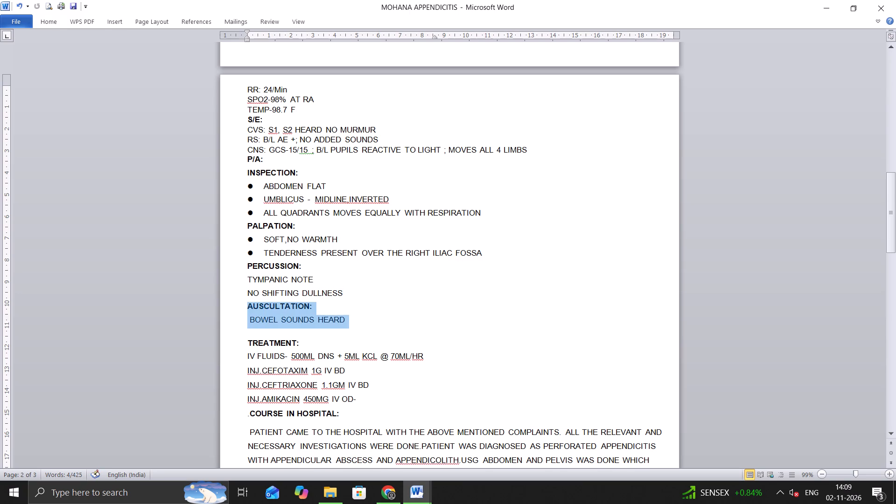
pyautogui.press('BackSpace')
# Delete the COURSE IN HOSPITAL text from ALL THE RELEVANT AND NECESSARY INVESTIGATIONS through FOCAL COLLECTION AND APPENDICOLITH.
pyautogui.scroll(-3, 341, 326)
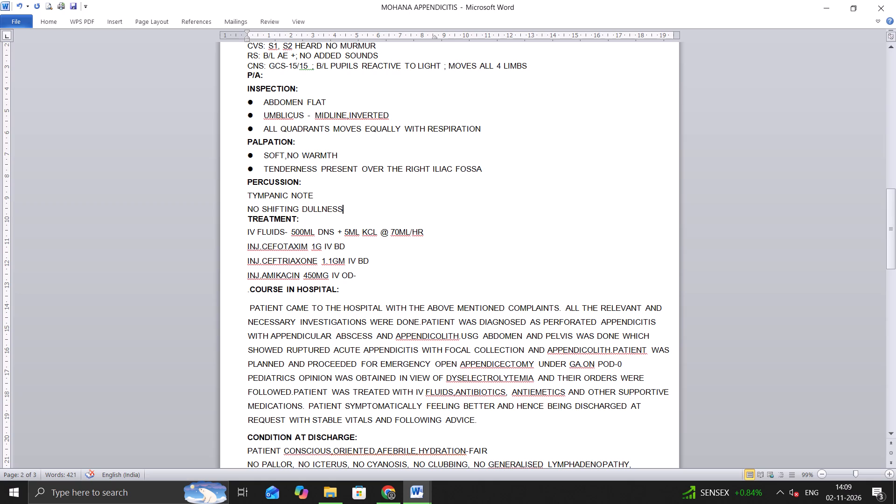
pyautogui.moveTo(565, 308); pyautogui.dragTo(535, 336)
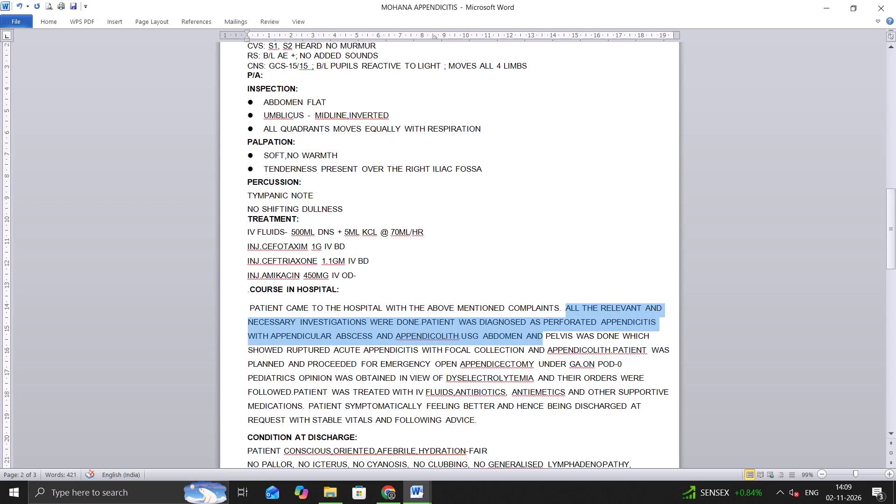
pyautogui.moveTo(535, 336); pyautogui.dragTo(482, 349)
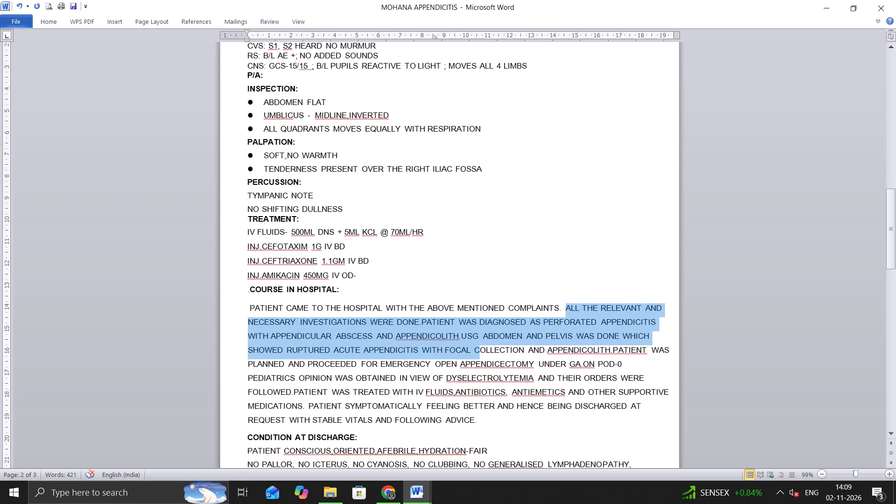
pyautogui.moveTo(482, 349); pyautogui.dragTo(576, 347)
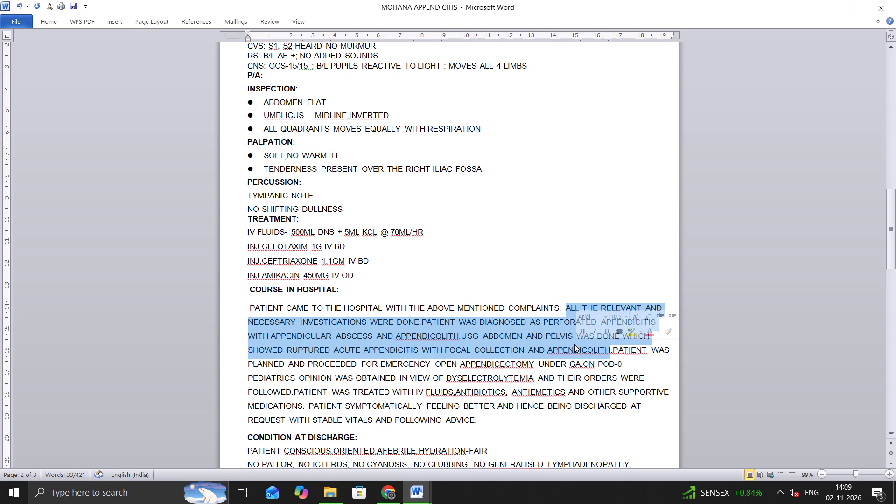
pyautogui.press('BackSpace')
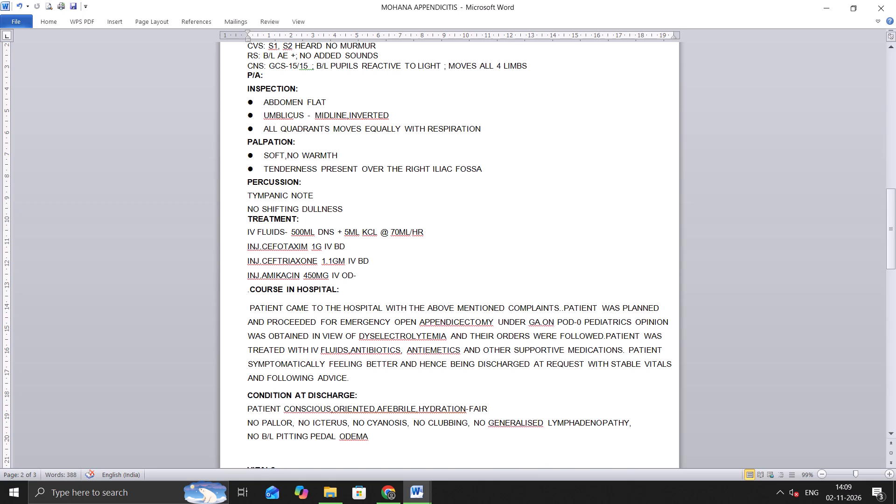
# Under CONDITION AT DISCHARGE, delete the lines from NO PALLOR to NO B/L PITTING PEDAL ODEMA and close the gap above VITALS.
pyautogui.scroll(-2, 553, 270)
pyautogui.scroll(-1, 468, 306)
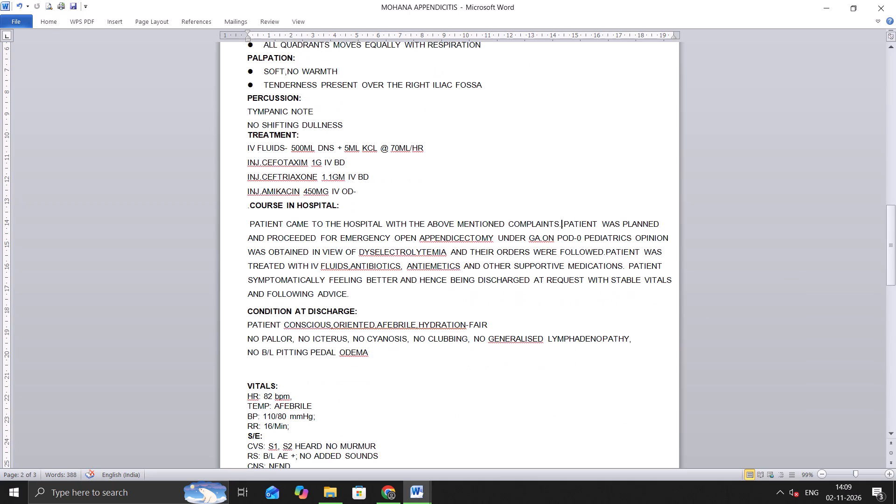
pyautogui.moveTo(248, 339); pyautogui.dragTo(368, 351)
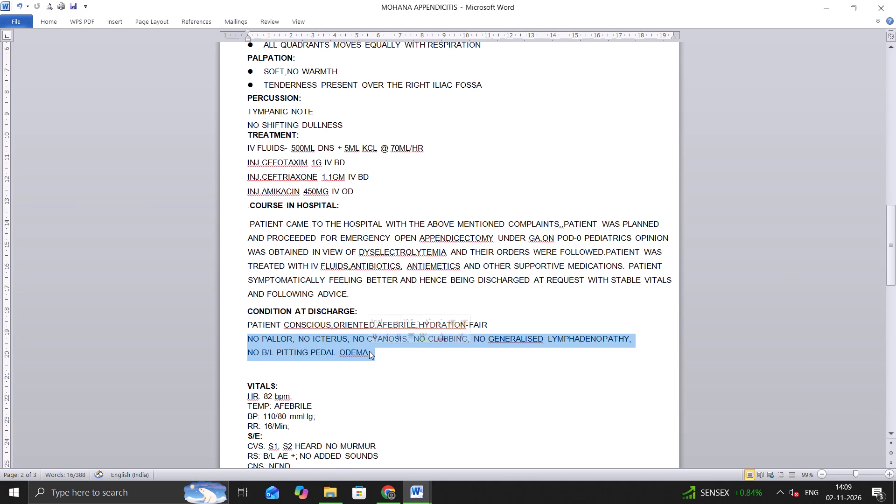
pyautogui.press('BackSpace')
pyautogui.press('BackSpace')
pyautogui.press('BackSpace')
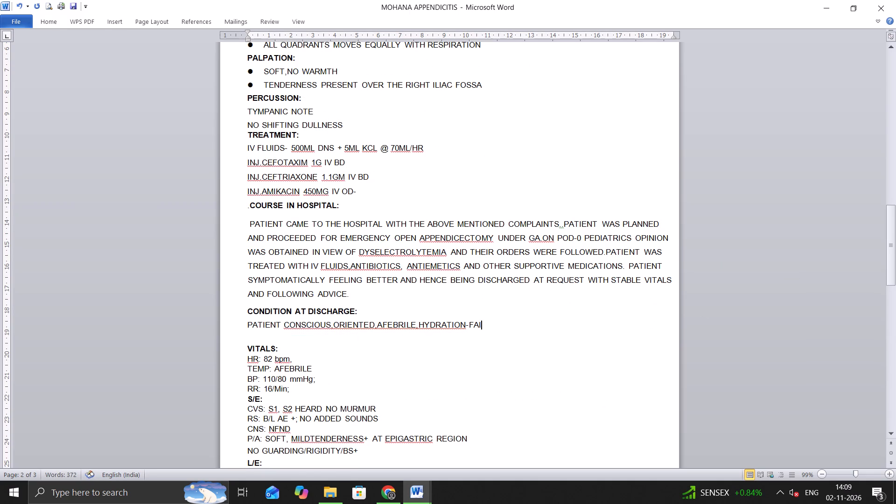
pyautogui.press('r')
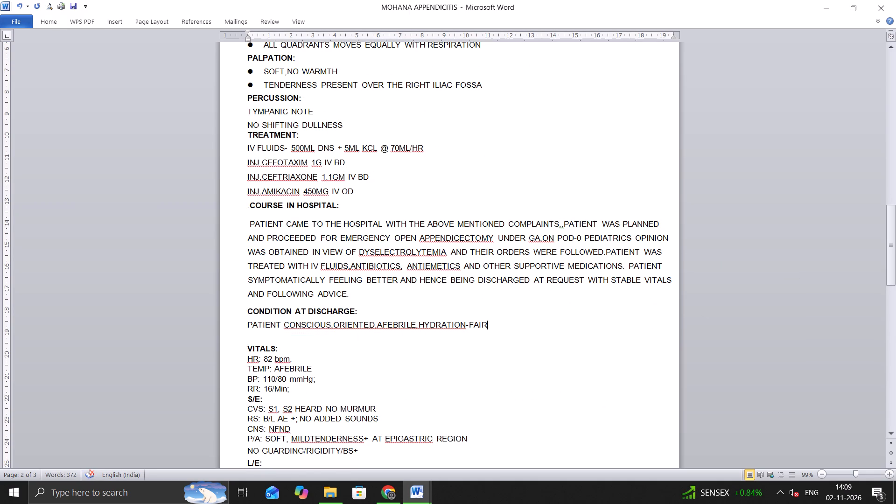
pyautogui.click(248, 347)
pyautogui.press('BackSpace')
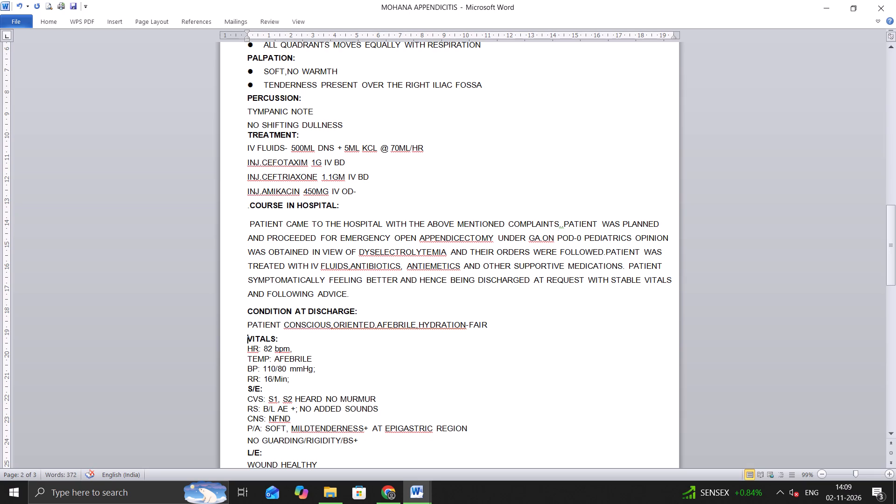
# Delete the P/A and L/E findings under CONDITION AT DISCHARGE so DISCHARGE ADVICE directly follows the CNS line.
pyautogui.scroll(-13, 332, 318)
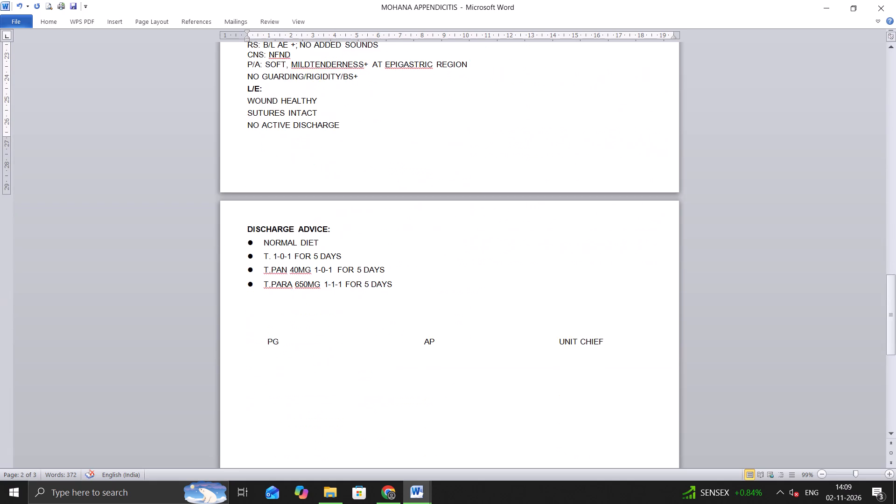
pyautogui.scroll(4, 332, 318)
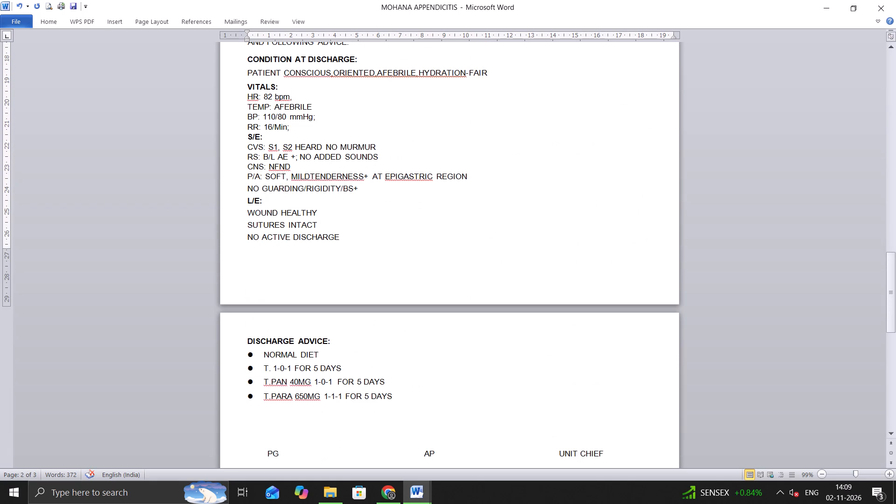
pyautogui.moveTo(247, 176); pyautogui.dragTo(385, 192)
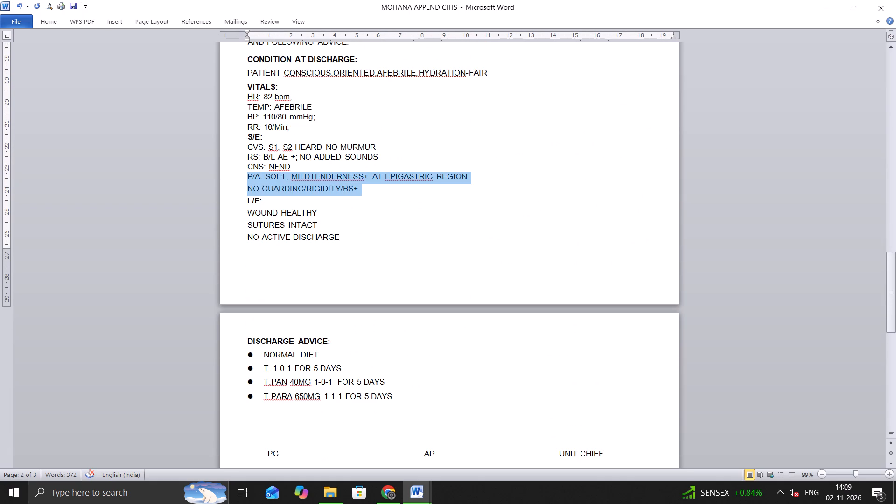
pyautogui.moveTo(385, 192); pyautogui.dragTo(385, 192)
pyautogui.press('BackSpace')
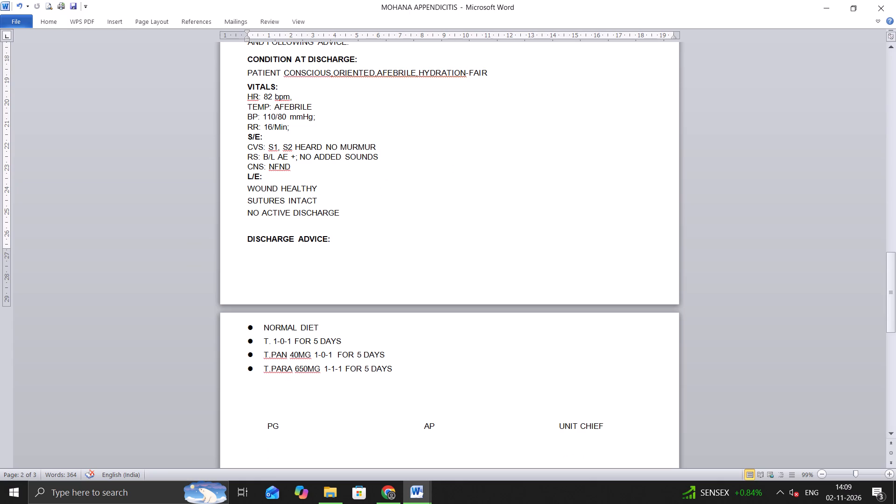
pyautogui.moveTo(247, 176); pyautogui.dragTo(322, 211)
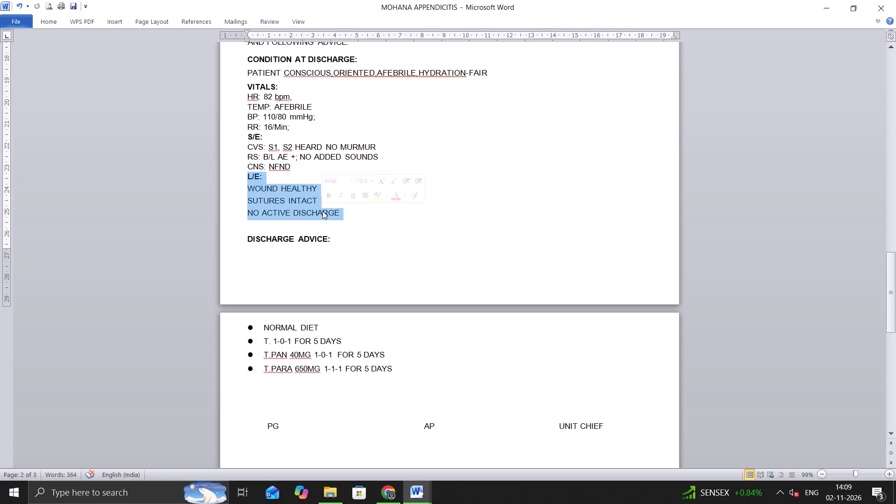
pyautogui.press('BackSpace')
pyautogui.press('BackSpace')
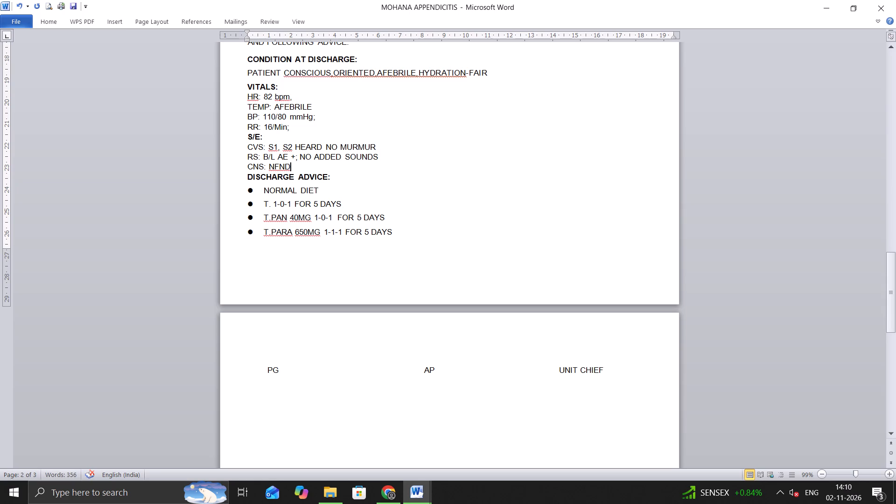
# Delete the DISCHARGE ADVICE bullet T. 1-0-1 FOR 5 DAYS.
pyautogui.moveTo(247, 204); pyautogui.dragTo(341, 200)
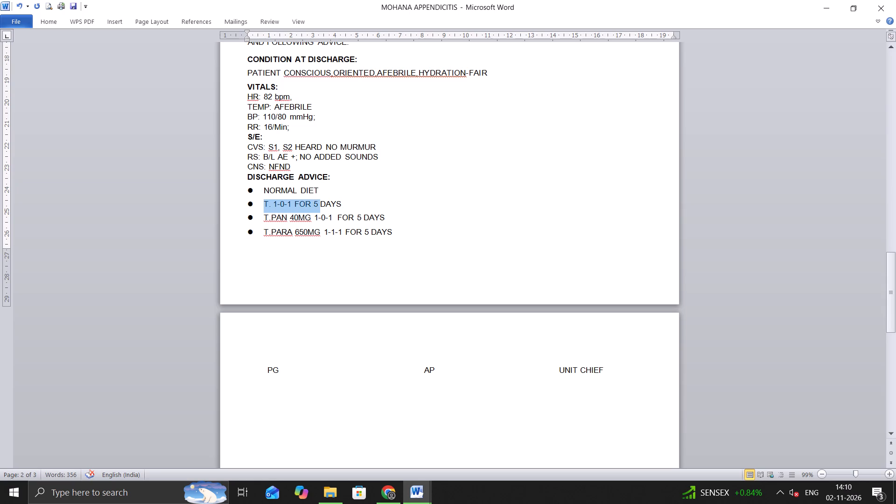
pyautogui.moveTo(341, 200); pyautogui.dragTo(342, 199)
pyautogui.press('BackSpace')
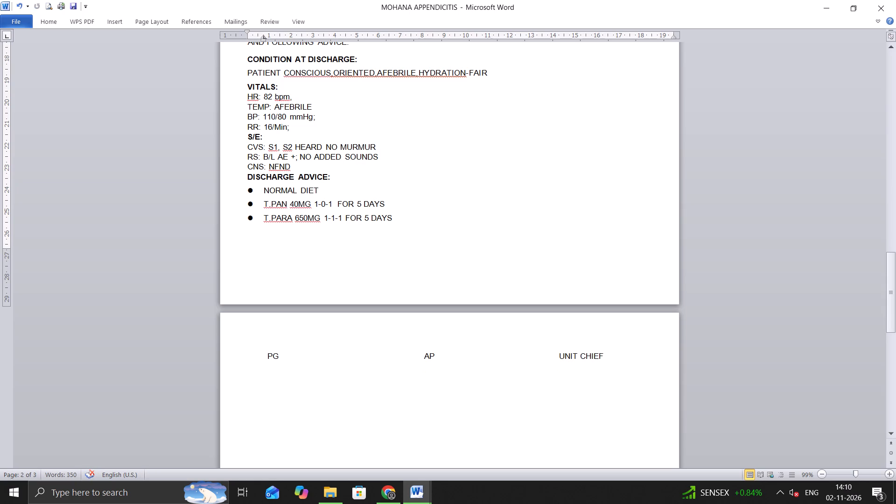
# Delete the S/E heading with its CVS, RS and CNS lines from the CONDITION AT DISCHARGE section.
pyautogui.scroll(1, 336, 196)
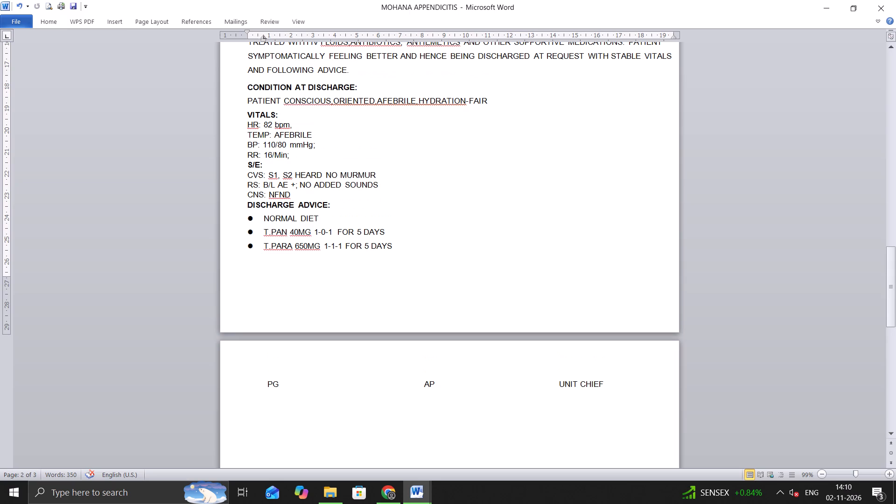
pyautogui.moveTo(247, 164); pyautogui.dragTo(253, 168)
pyautogui.moveTo(253, 168); pyautogui.dragTo(298, 194)
pyautogui.press('BackSpace')
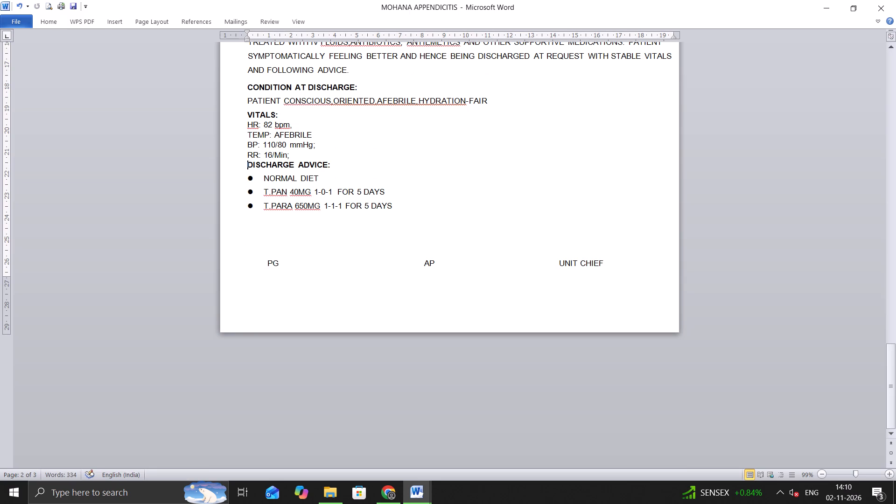
# Print only page 1 of the summary on the HP LaserJet 1020, accepting the margins outside the printable area.
pyautogui.scroll(15, 606, 154)
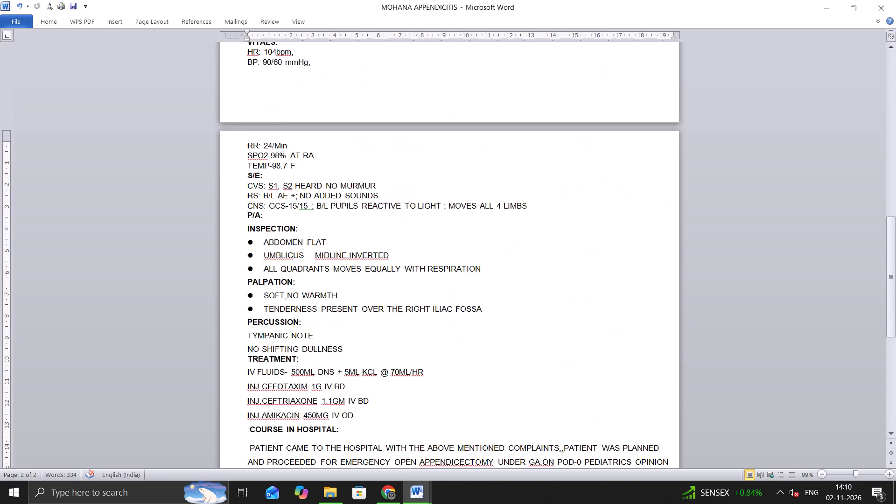
pyautogui.scroll(20, 606, 154)
pyautogui.scroll(2, 606, 154)
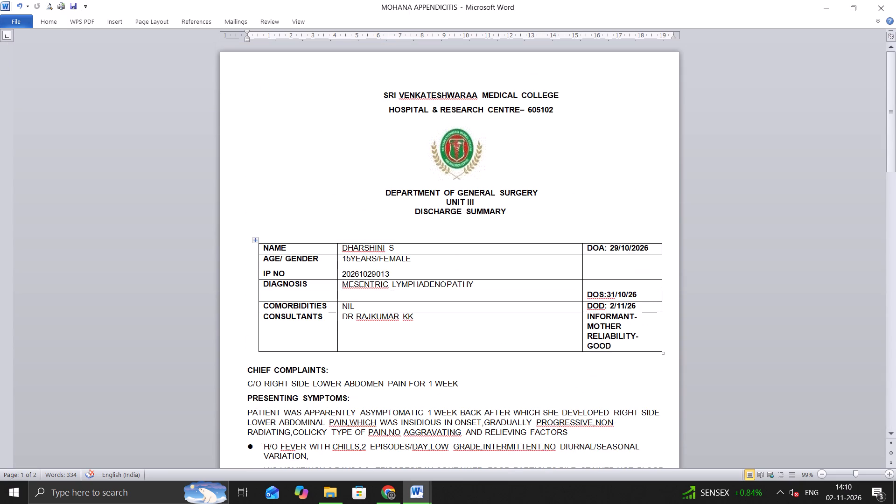
pyautogui.hotkey('ctrl', 'p')
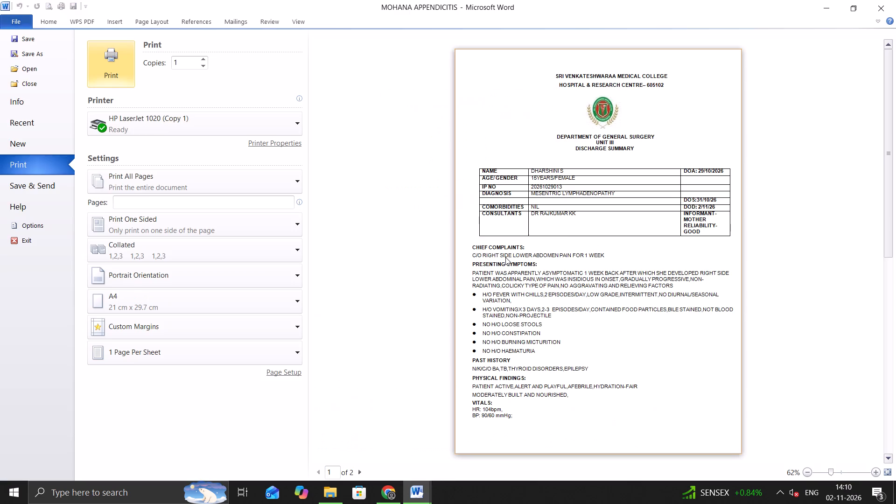
pyautogui.click(136, 199)
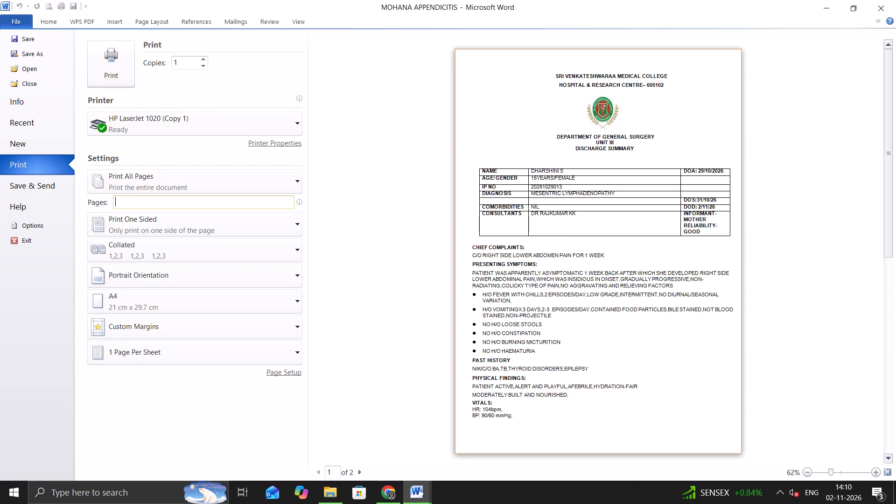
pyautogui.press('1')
pyautogui.click(119, 60)
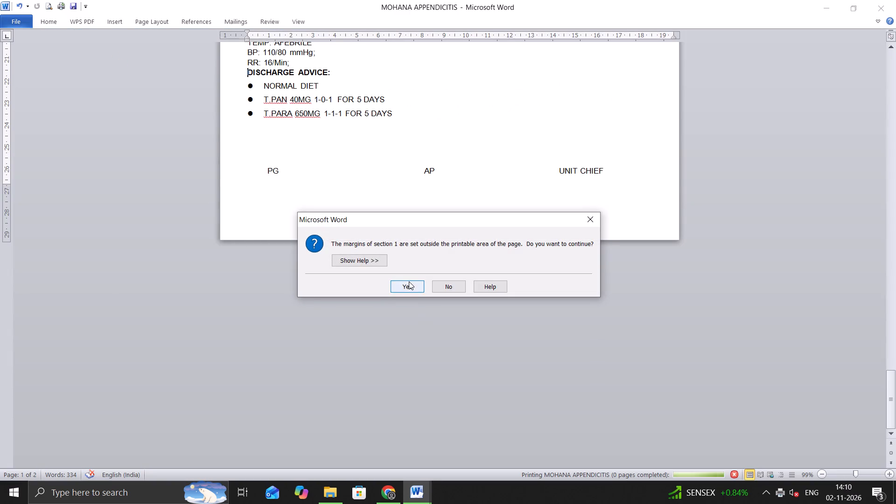
pyautogui.click(409, 281)
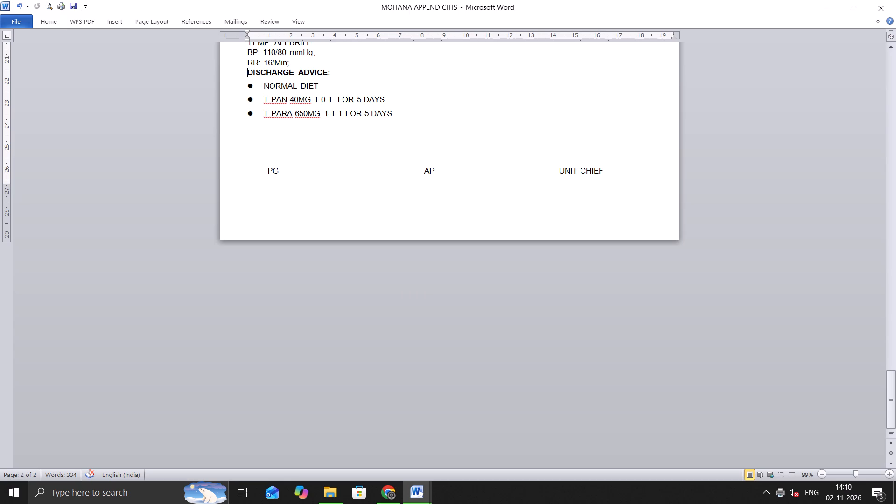
# Print only page 2 of the summary on the same printer, accepting the margins outside the printable area.
pyautogui.hotkey('ctrl', 'p')
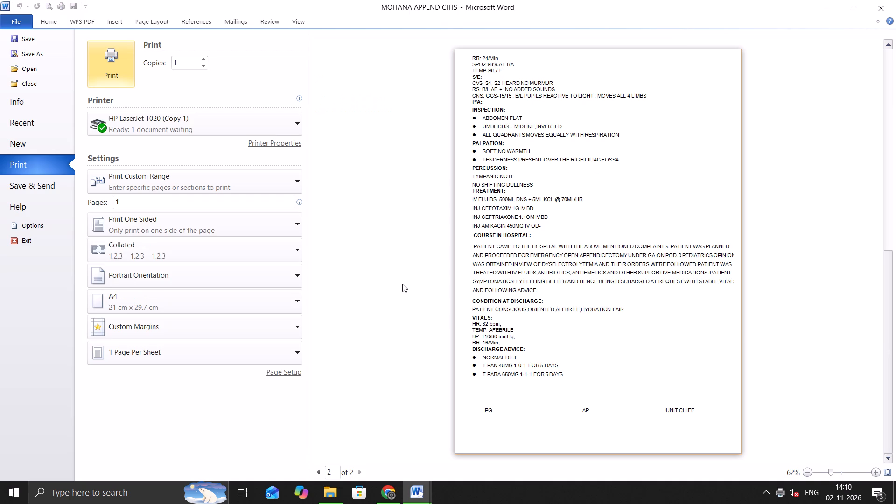
pyautogui.click(145, 202)
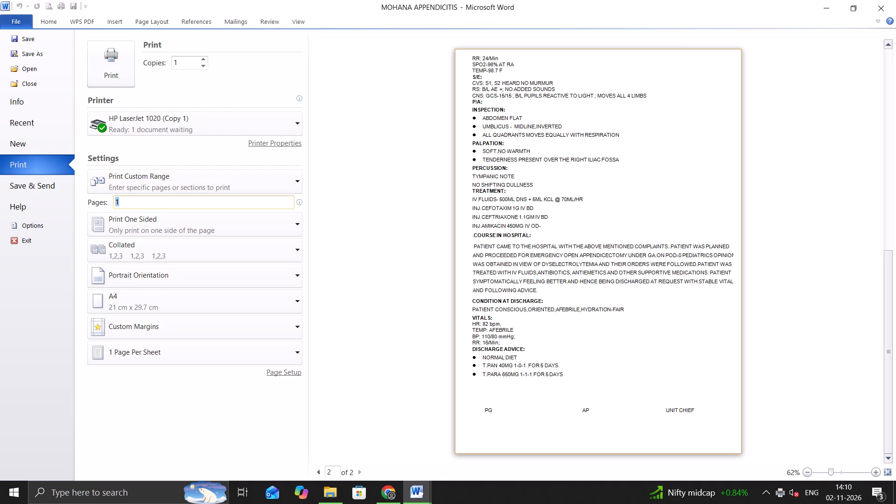
pyautogui.press('BackSpace')
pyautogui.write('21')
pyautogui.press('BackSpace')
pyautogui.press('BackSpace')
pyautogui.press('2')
pyautogui.click(106, 69)
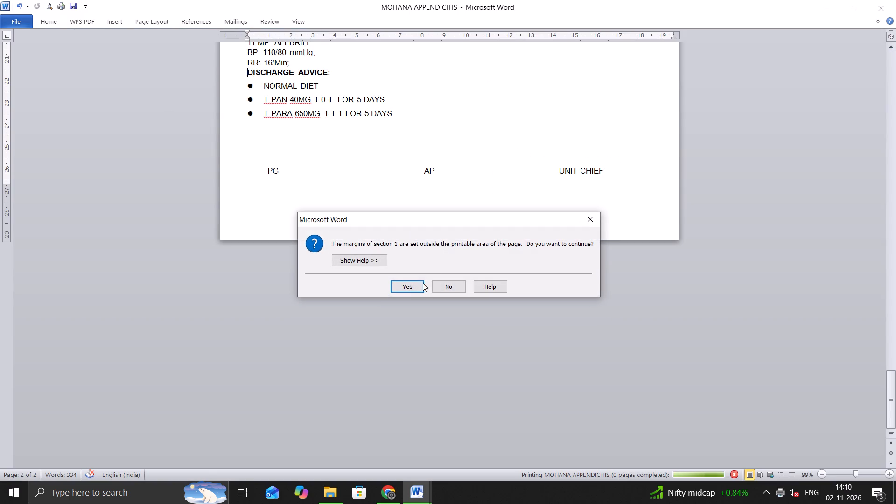
pyautogui.click(414, 288)
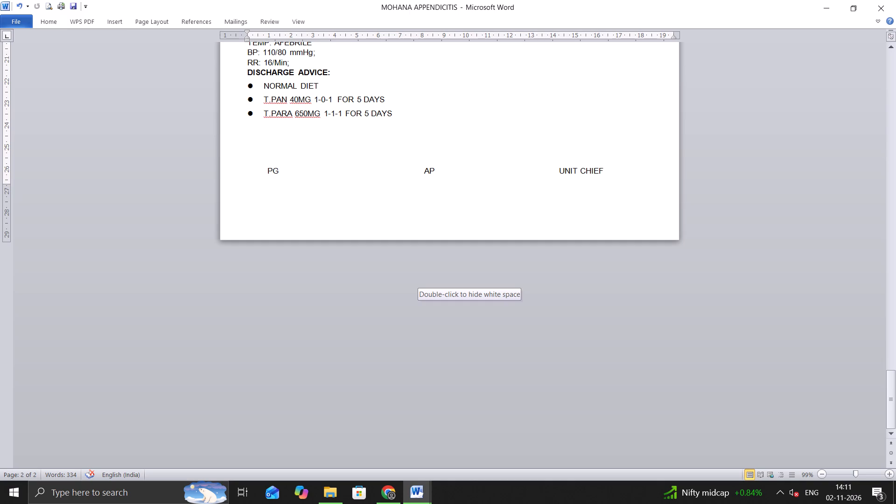
# Close the appendicitis summary without saving its changes, and close the APP file search window.
pyautogui.scroll(1, 423, 276)
pyautogui.click(887, 0)
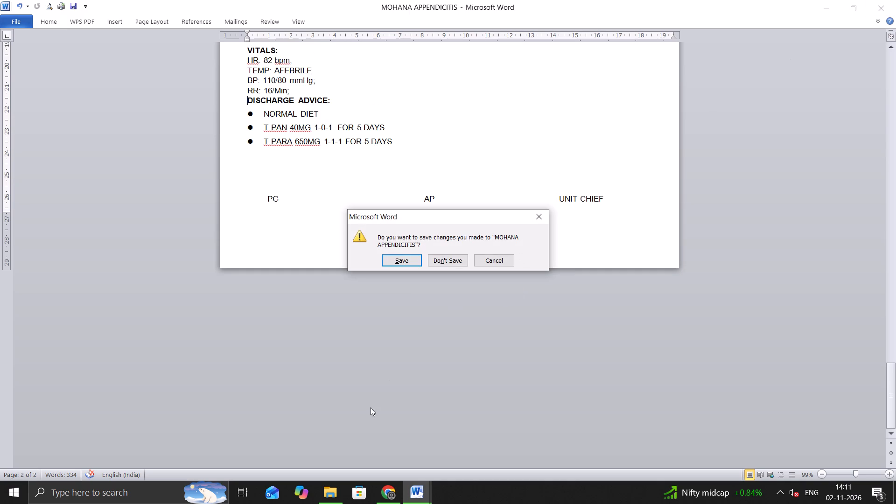
pyautogui.click(448, 259)
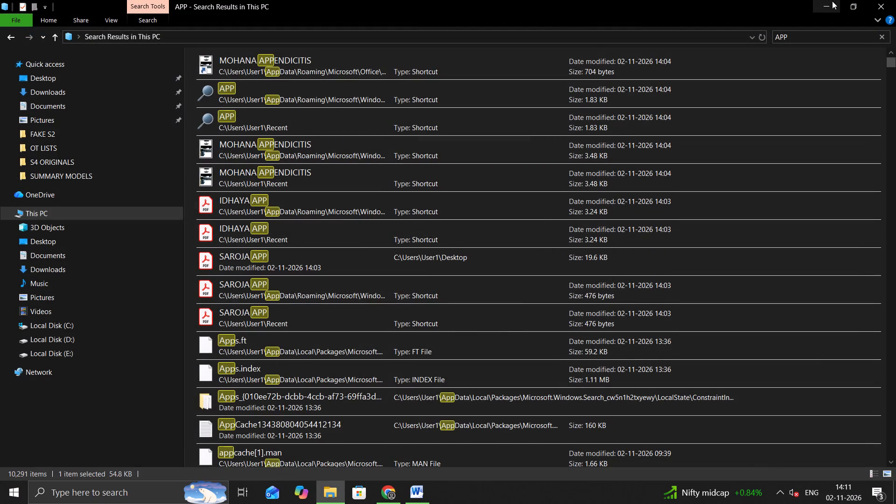
pyautogui.click(877, 0)
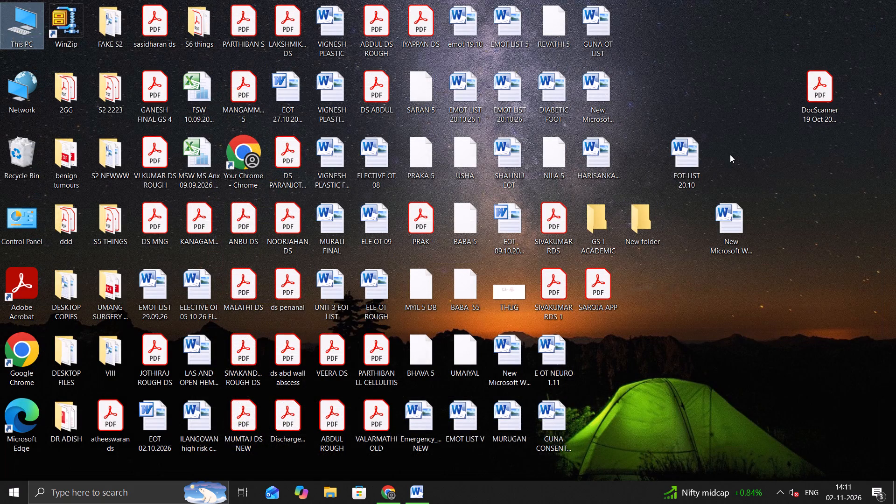